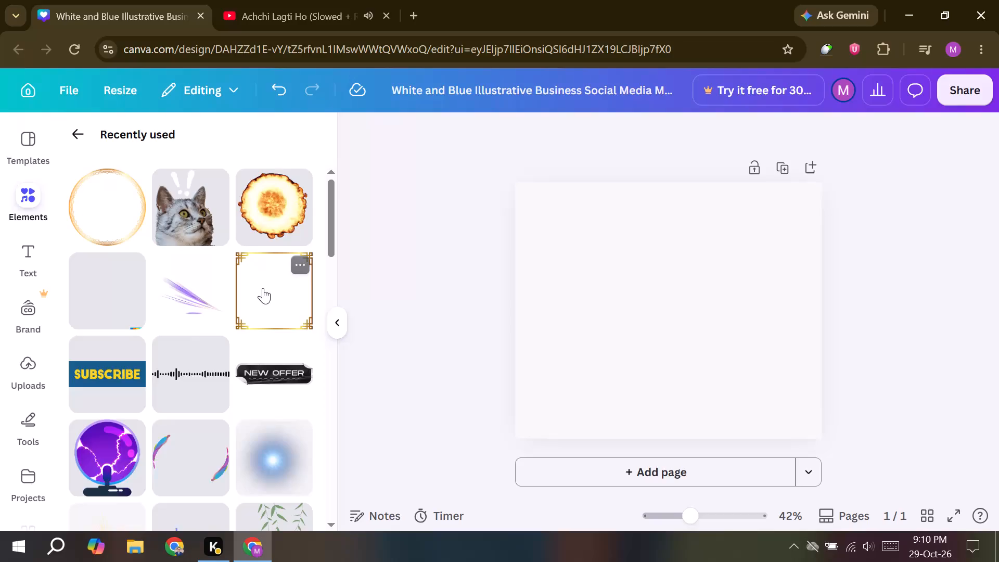
# Browse the recently used elements for a landscape illustration to fill the blank page.
pyautogui.moveTo(263, 288); pyautogui.dragTo(0, 233)
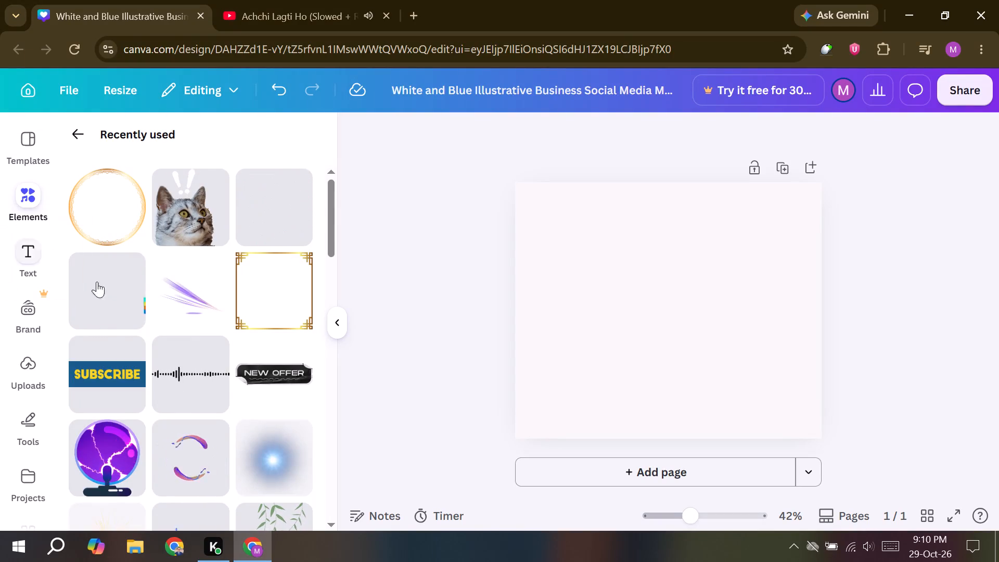
pyautogui.scroll(-4, 118, 317)
pyautogui.scroll(1, 111, 316)
pyautogui.scroll(-6, 111, 316)
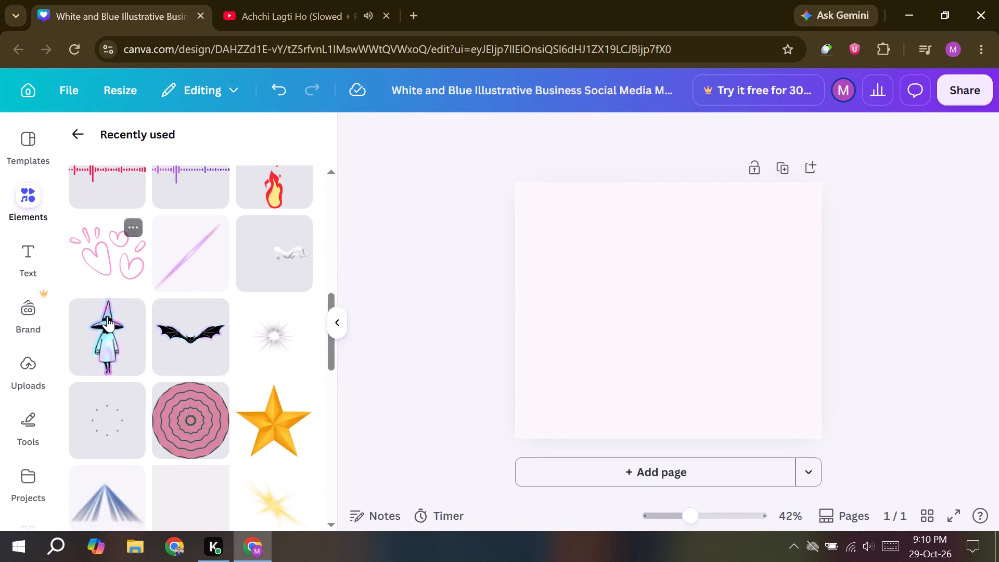
pyautogui.scroll(-2, 112, 290)
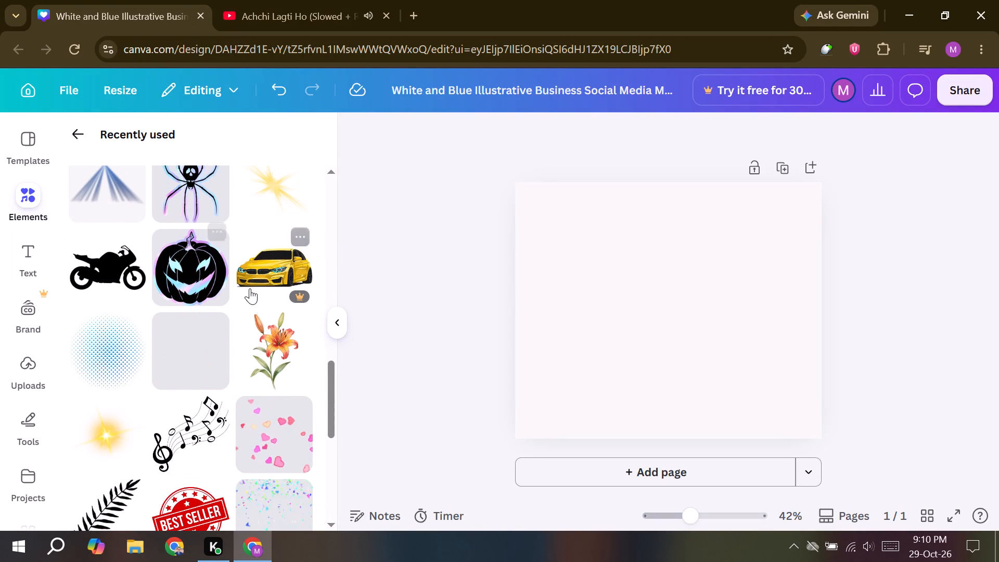
pyautogui.scroll(-4, 267, 282)
pyautogui.scroll(-1, 195, 311)
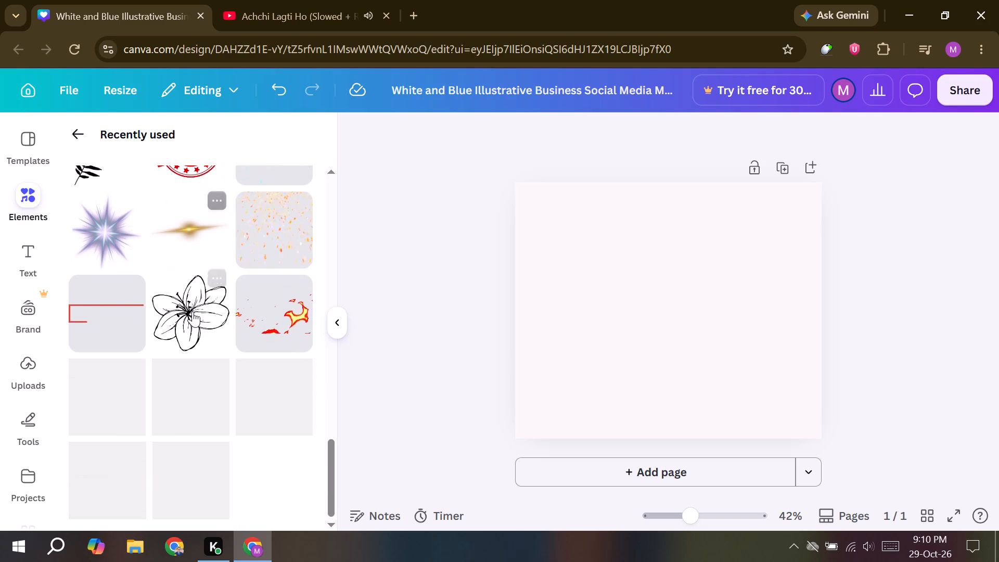
pyautogui.scroll(-8, 191, 311)
pyautogui.scroll(-4, 226, 428)
pyautogui.scroll(-2, 257, 474)
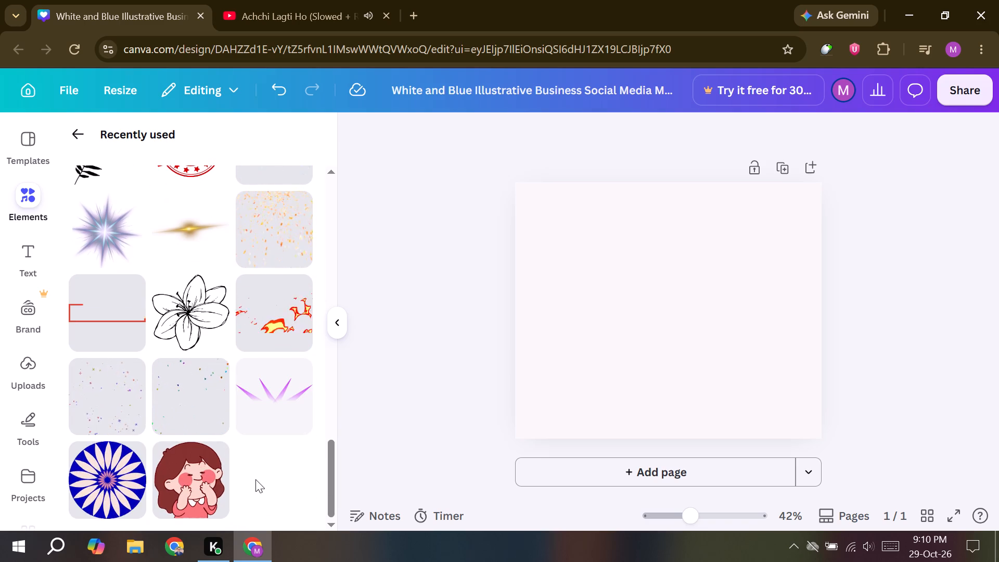
pyautogui.scroll(-2, 255, 479)
pyautogui.scroll(-7, 266, 410)
pyautogui.scroll(3, 218, 408)
pyautogui.scroll(-4, 218, 408)
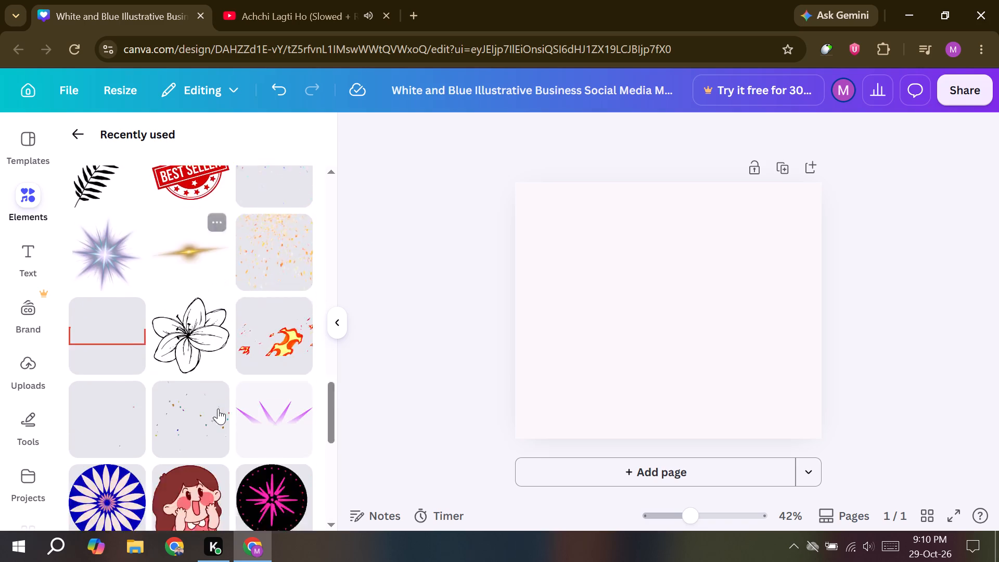
pyautogui.scroll(-8, 219, 404)
pyautogui.scroll(2, 221, 404)
pyautogui.scroll(-1, 221, 403)
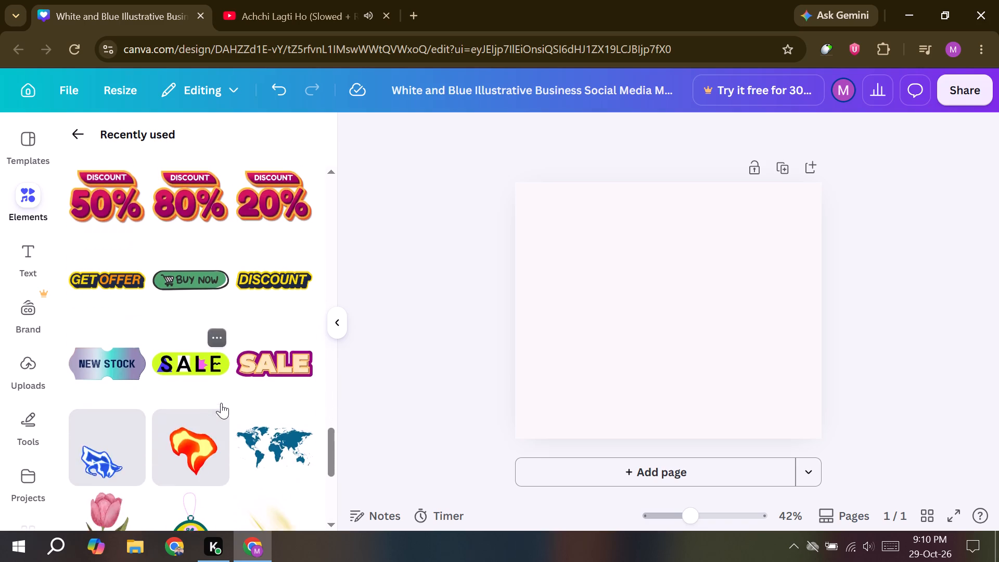
pyautogui.scroll(-10, 221, 403)
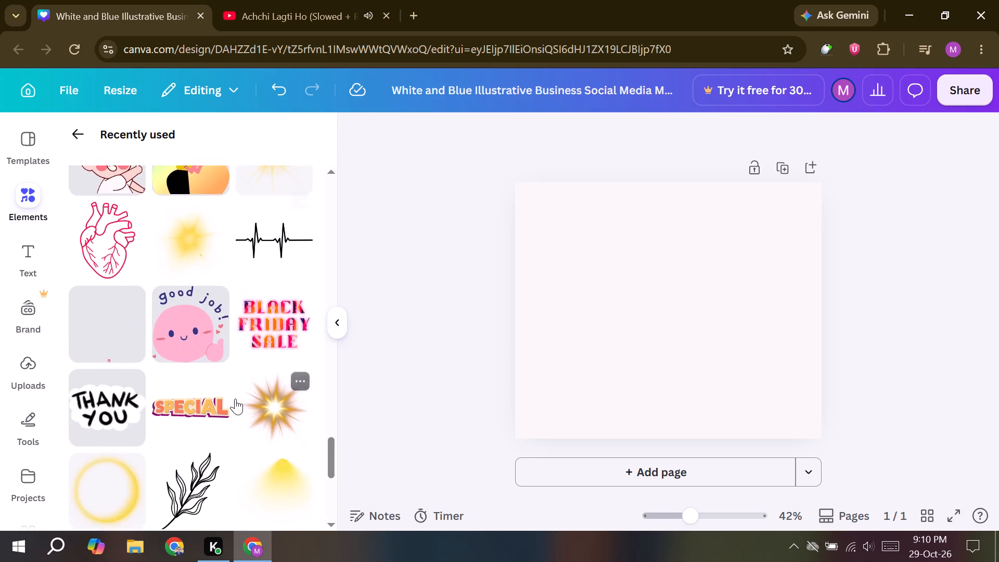
pyautogui.scroll(-5, 235, 399)
pyautogui.scroll(1, 222, 390)
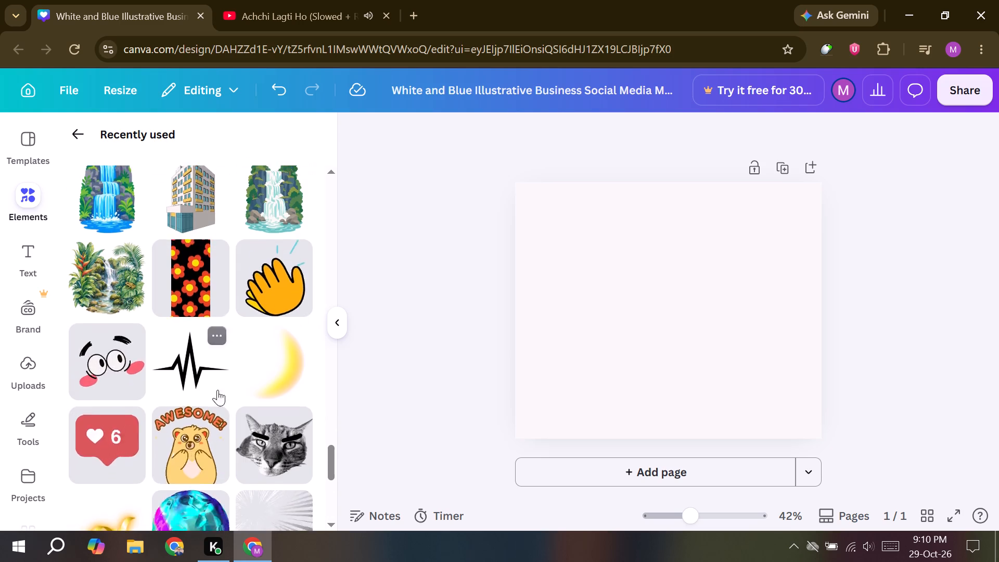
pyautogui.scroll(1, 217, 390)
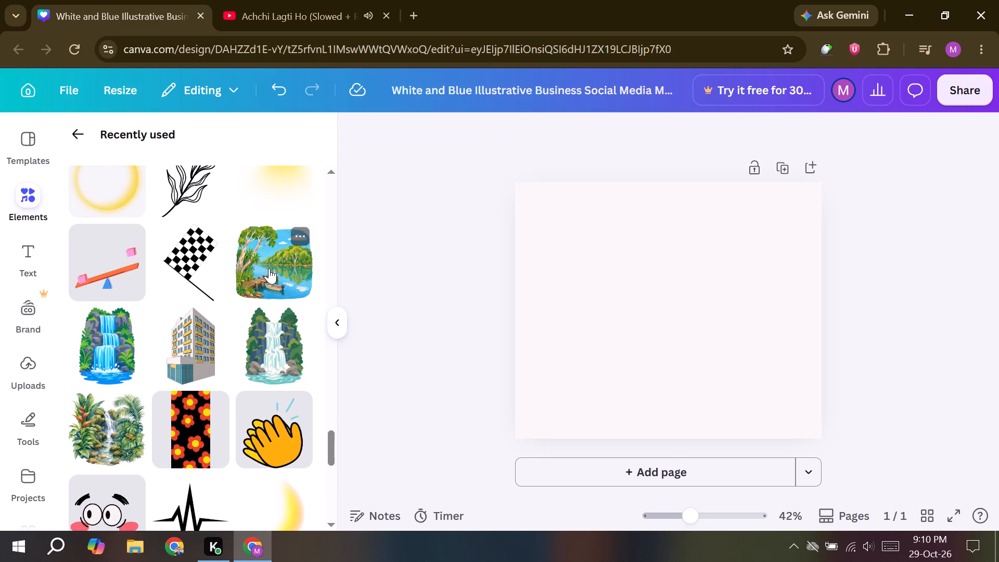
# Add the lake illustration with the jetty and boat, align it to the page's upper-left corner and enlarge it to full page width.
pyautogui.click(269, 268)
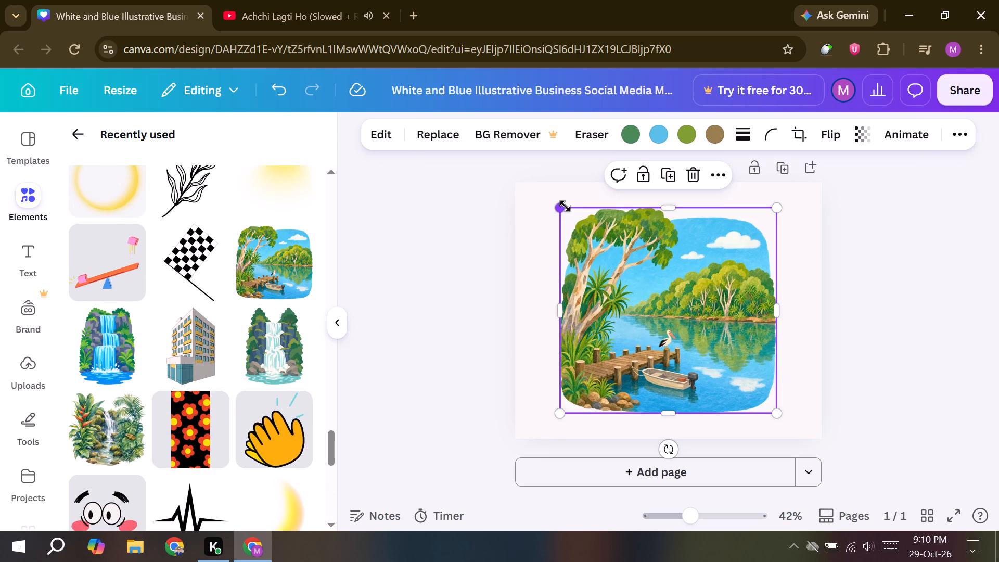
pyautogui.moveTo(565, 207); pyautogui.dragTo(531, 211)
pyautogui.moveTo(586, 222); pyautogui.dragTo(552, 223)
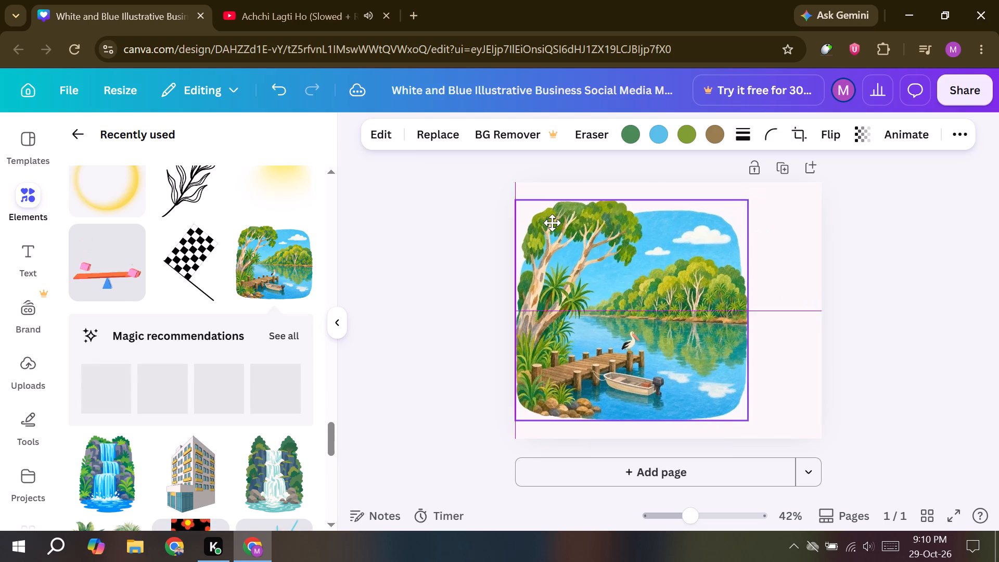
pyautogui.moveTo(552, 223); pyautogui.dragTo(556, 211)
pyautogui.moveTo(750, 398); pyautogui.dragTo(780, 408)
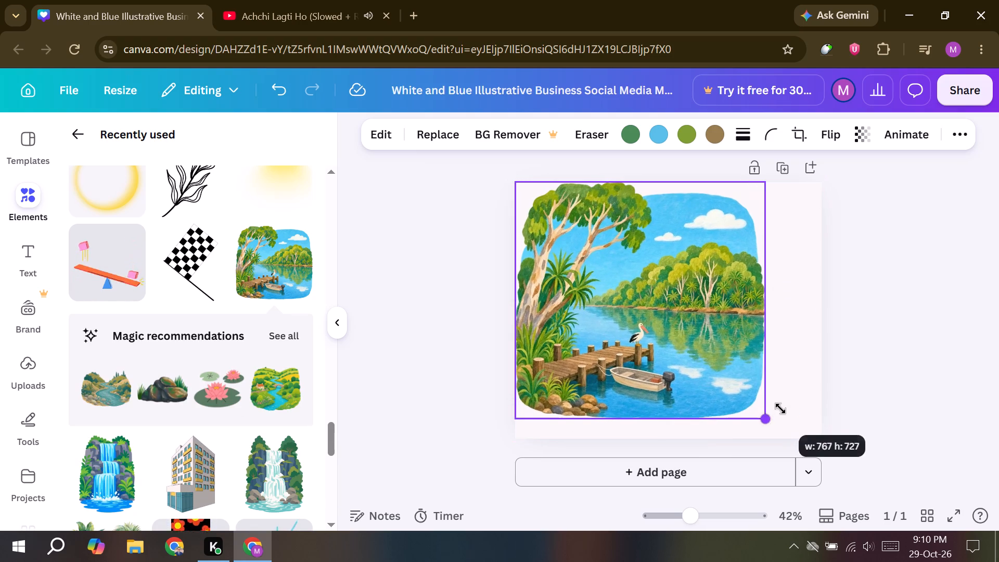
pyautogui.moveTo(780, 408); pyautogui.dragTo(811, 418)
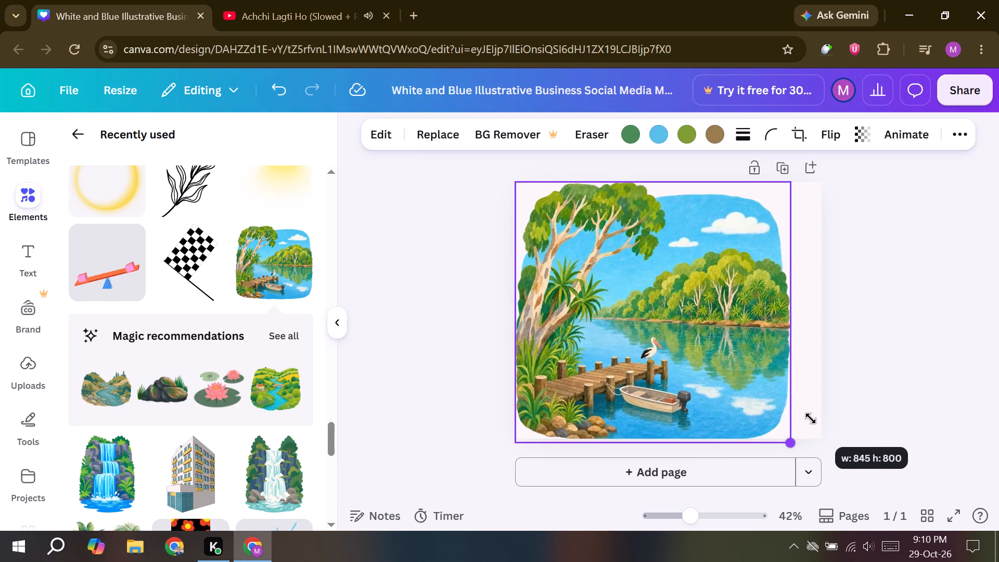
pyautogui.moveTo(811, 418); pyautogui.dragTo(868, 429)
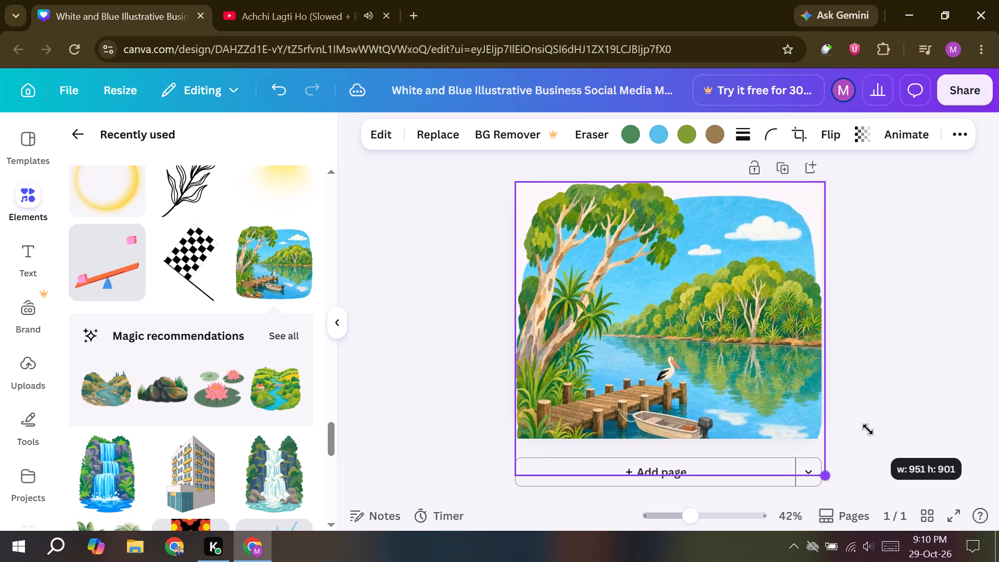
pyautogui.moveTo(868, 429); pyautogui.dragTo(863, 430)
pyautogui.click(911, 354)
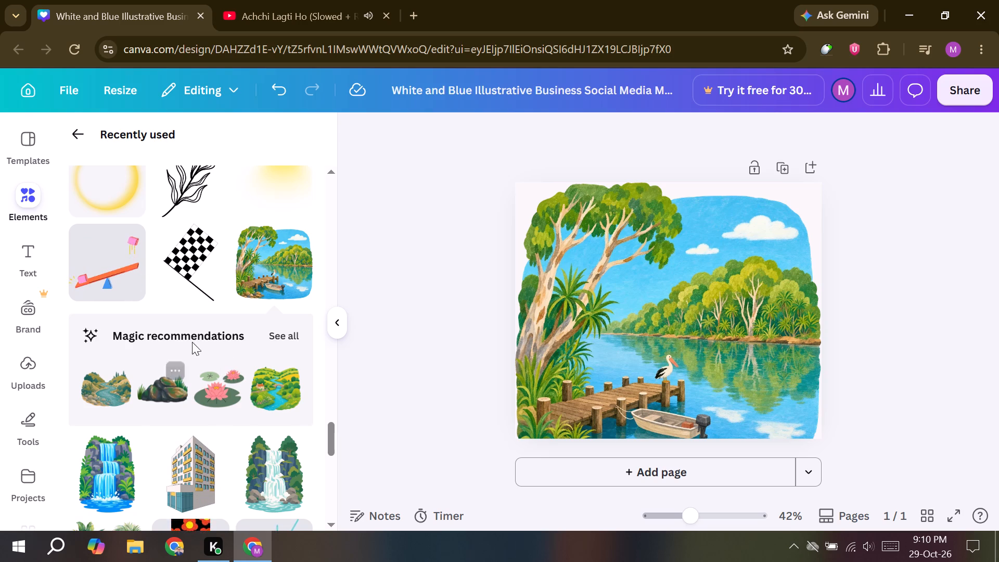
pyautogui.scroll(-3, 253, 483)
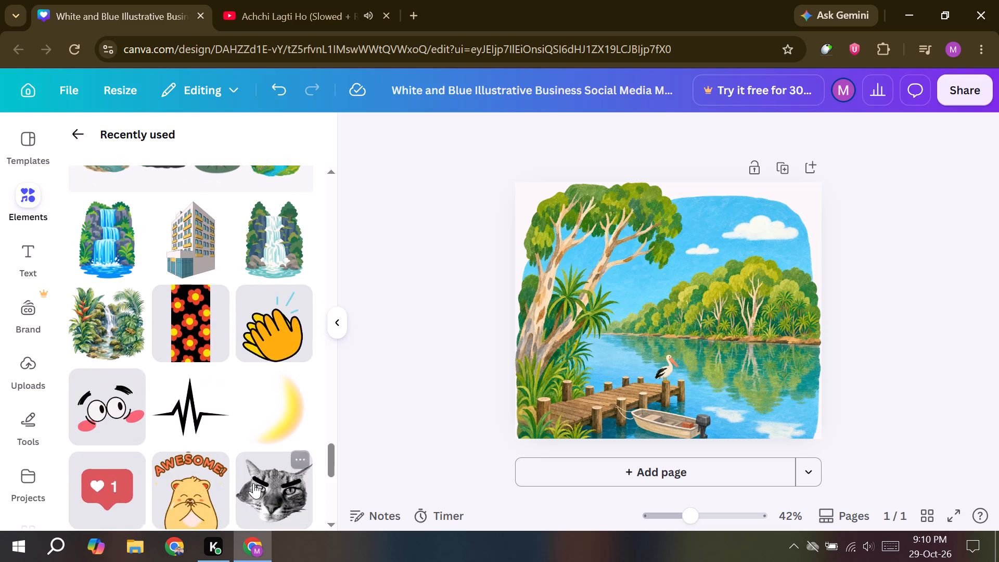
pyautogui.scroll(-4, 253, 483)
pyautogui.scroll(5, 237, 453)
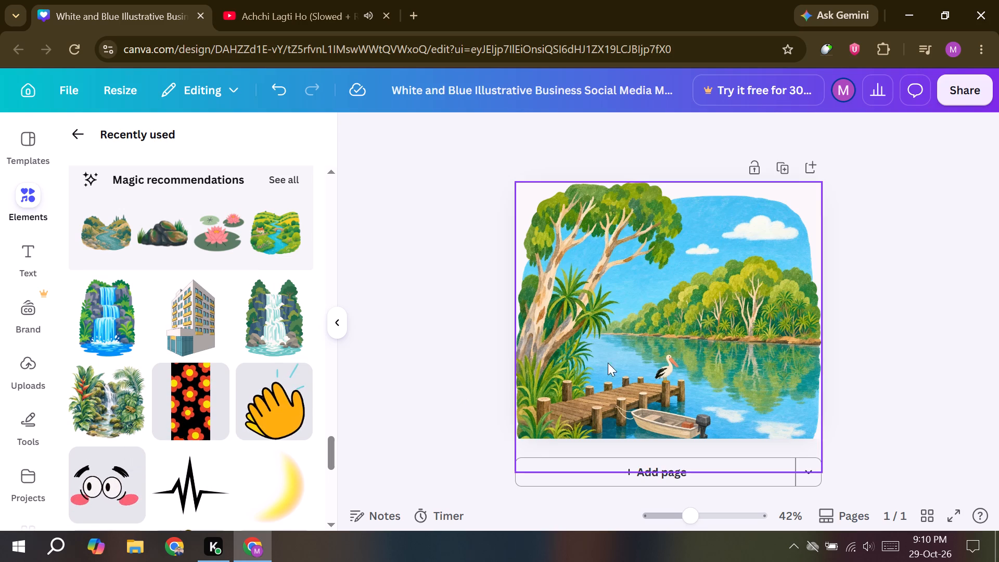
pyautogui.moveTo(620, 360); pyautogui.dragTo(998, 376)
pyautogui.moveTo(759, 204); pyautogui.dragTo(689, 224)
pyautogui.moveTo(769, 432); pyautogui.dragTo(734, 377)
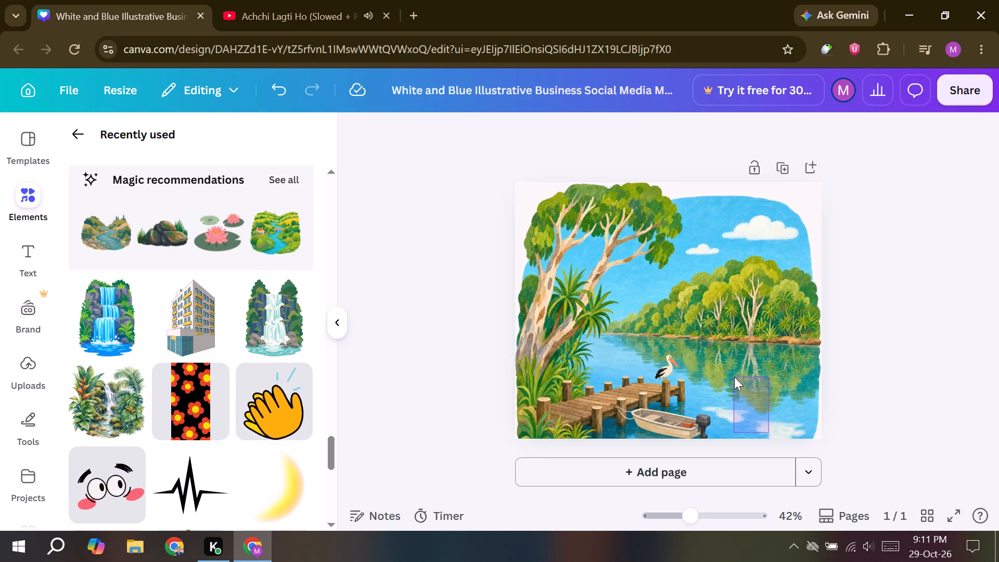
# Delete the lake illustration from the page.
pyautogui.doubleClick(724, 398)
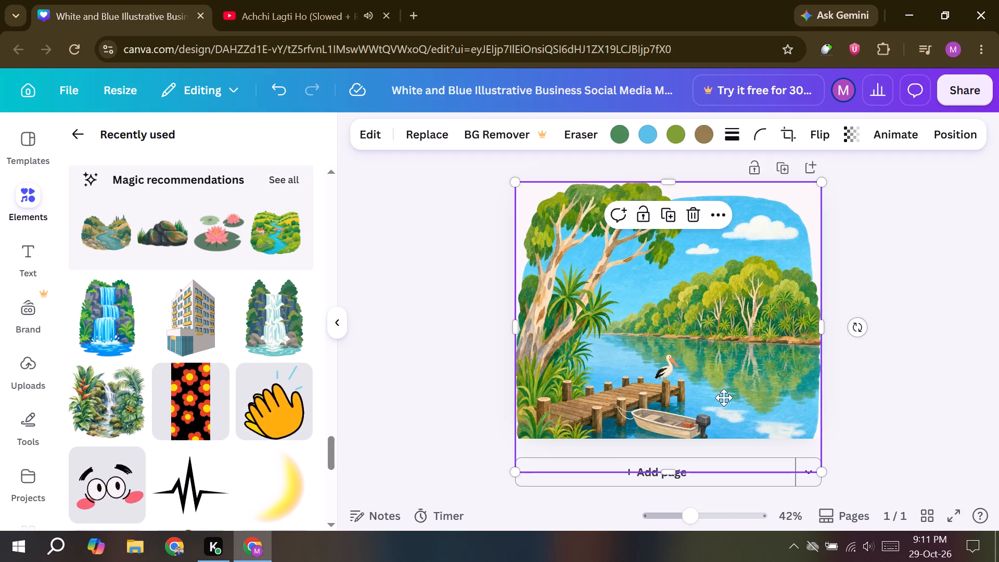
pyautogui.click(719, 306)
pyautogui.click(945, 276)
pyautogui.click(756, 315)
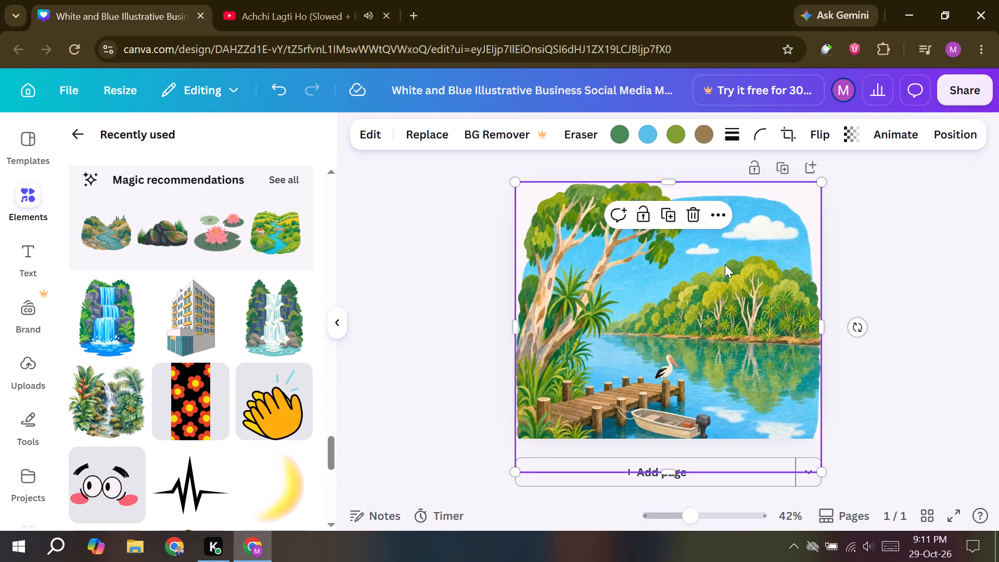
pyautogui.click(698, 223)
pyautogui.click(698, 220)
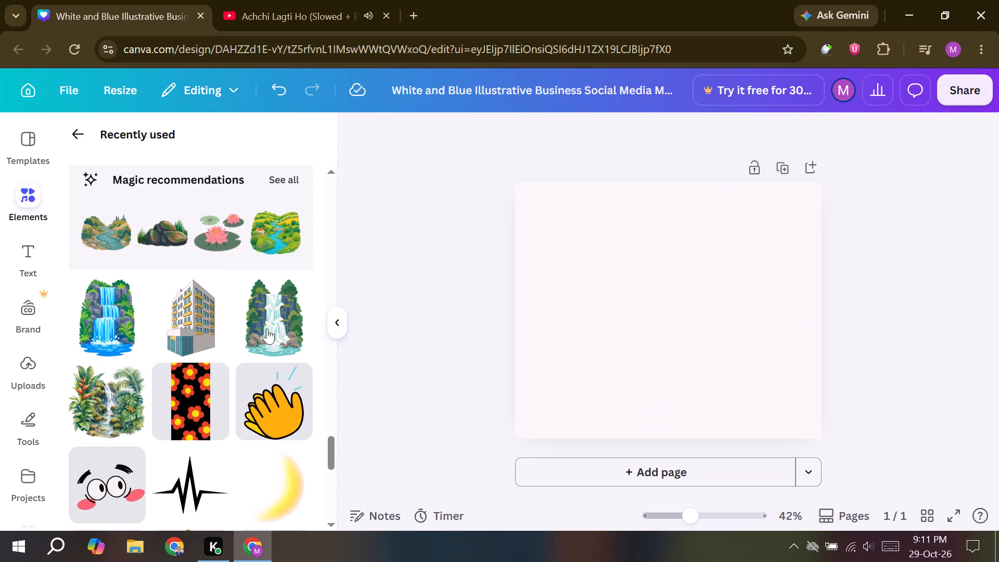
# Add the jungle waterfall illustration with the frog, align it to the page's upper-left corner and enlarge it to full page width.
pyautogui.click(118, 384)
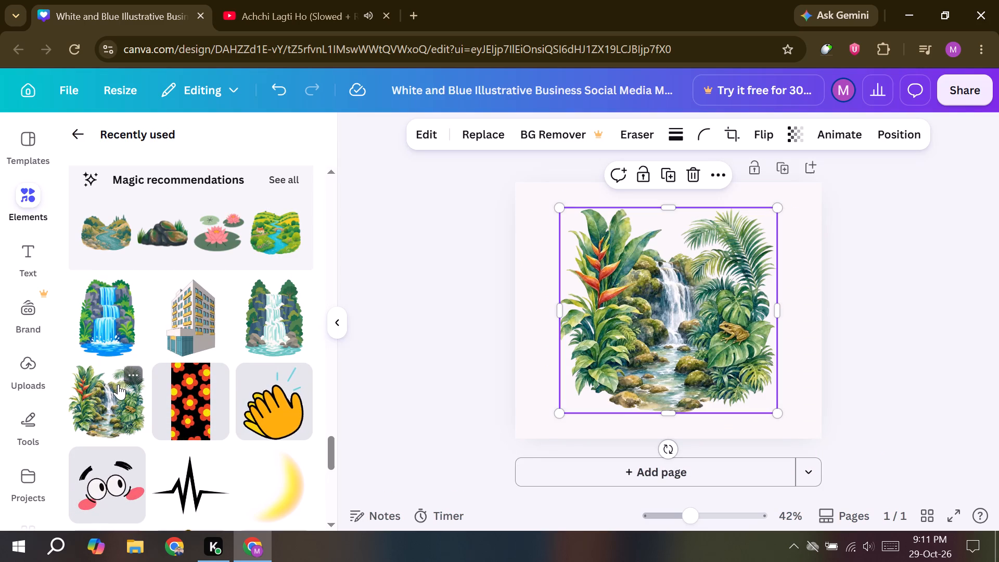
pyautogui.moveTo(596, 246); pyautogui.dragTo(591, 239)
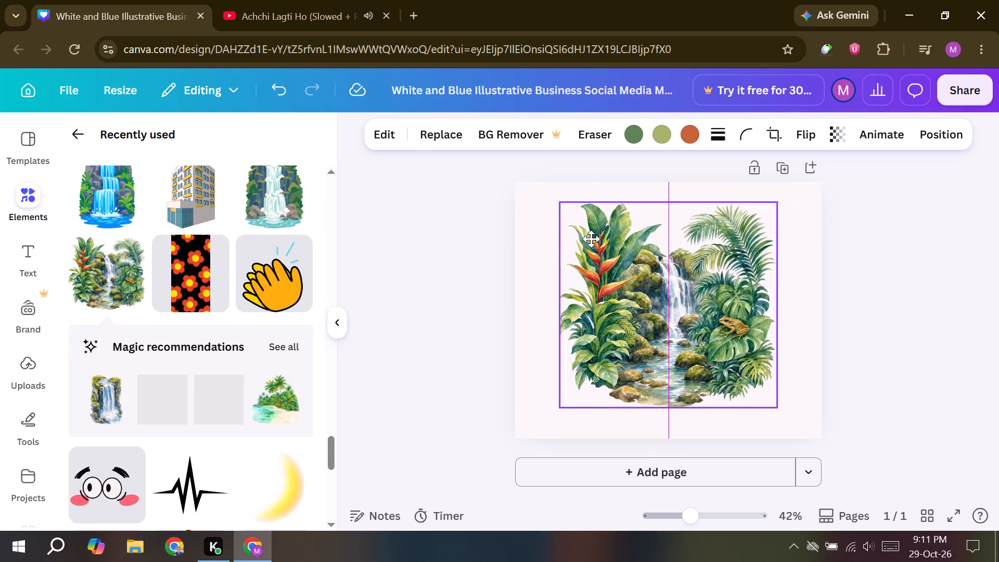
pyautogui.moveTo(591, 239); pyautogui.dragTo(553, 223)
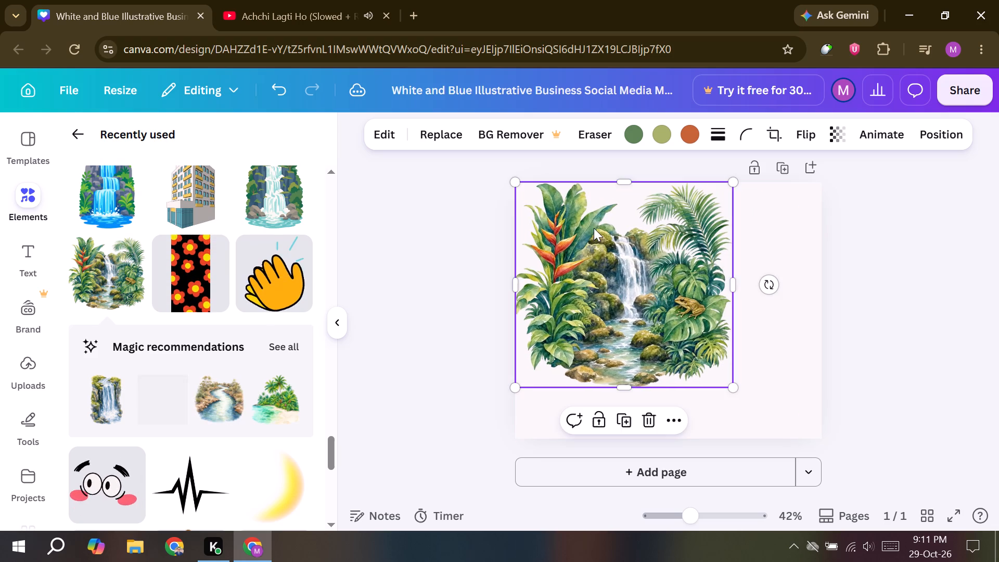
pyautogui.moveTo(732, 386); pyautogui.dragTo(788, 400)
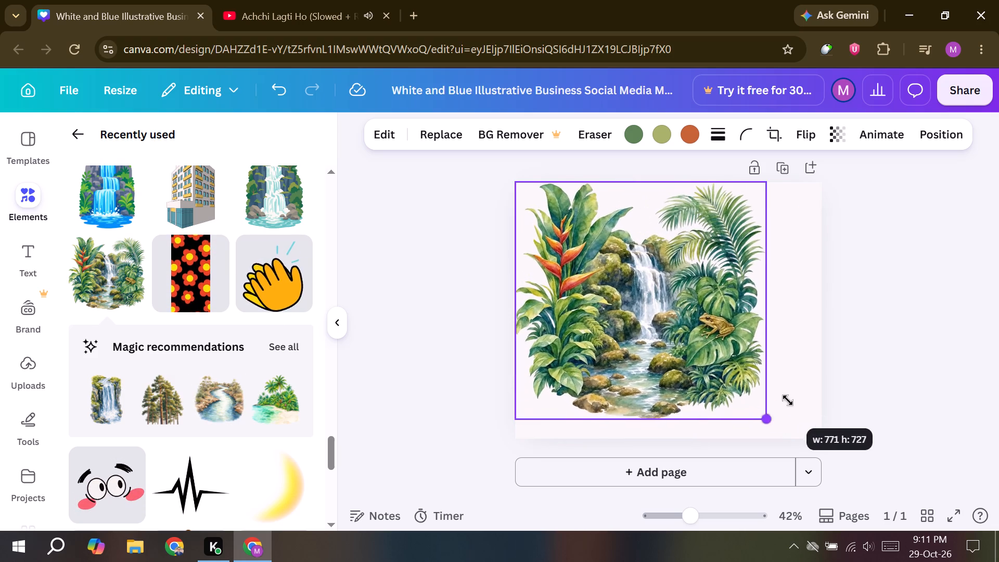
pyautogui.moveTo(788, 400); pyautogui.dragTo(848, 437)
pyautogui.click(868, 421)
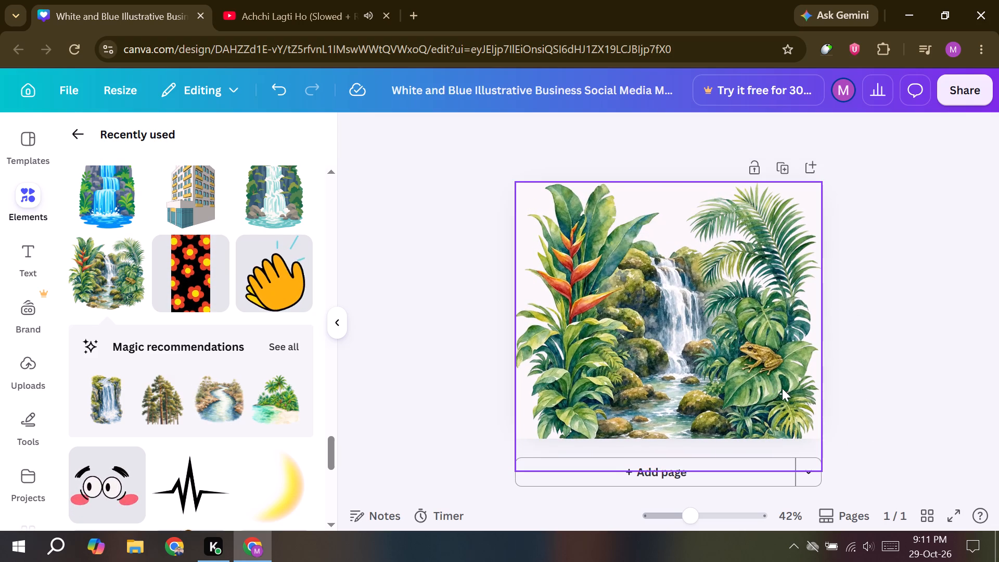
# Add the palm-tree beach illustration from the magic recommendations and shift it toward the page's right edge.
pyautogui.scroll(1, 183, 277)
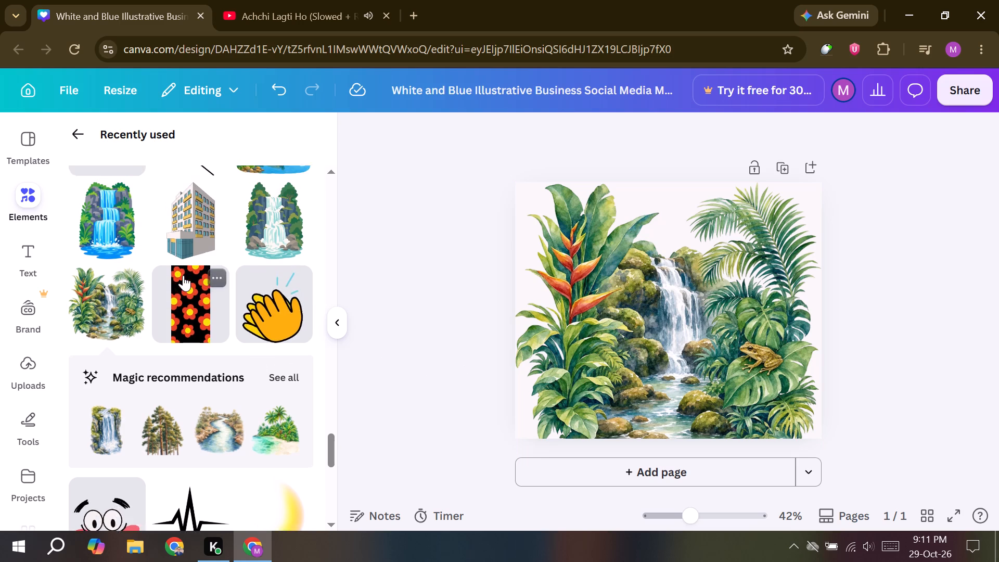
pyautogui.scroll(2, 178, 281)
pyautogui.scroll(4, 288, 435)
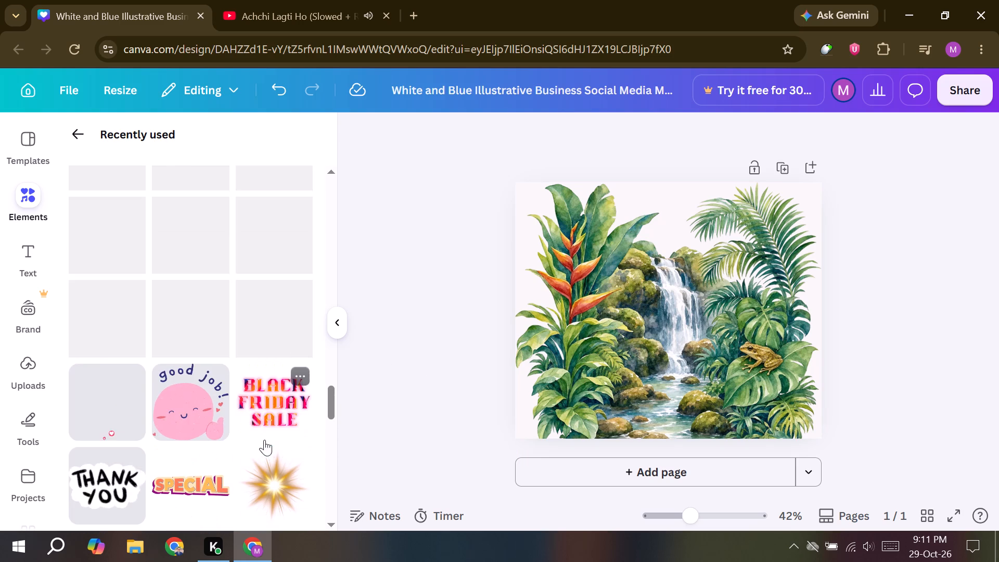
pyautogui.scroll(3, 214, 442)
pyautogui.scroll(-13, 212, 442)
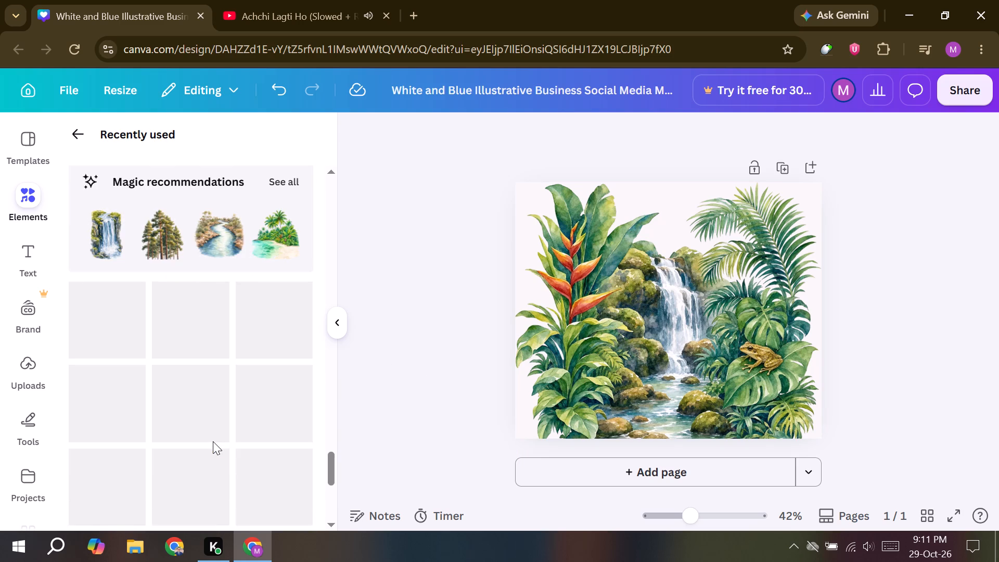
pyautogui.scroll(1, 199, 430)
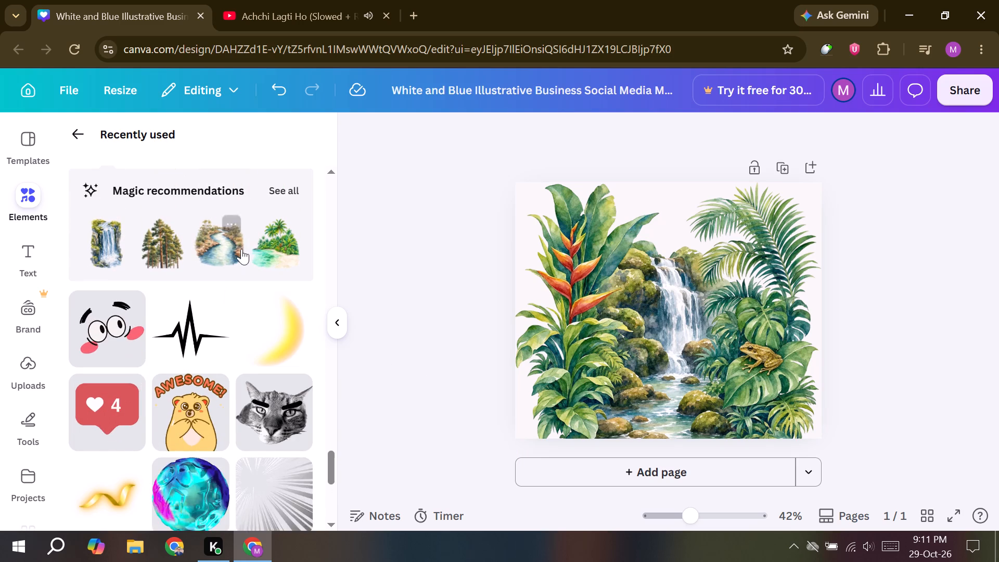
pyautogui.click(262, 243)
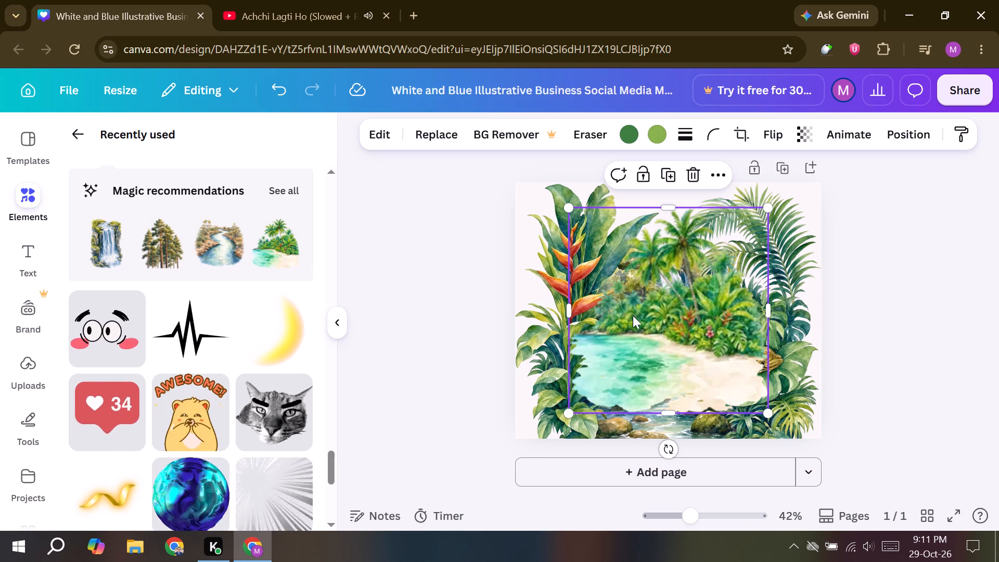
pyautogui.moveTo(637, 316); pyautogui.dragTo(696, 357)
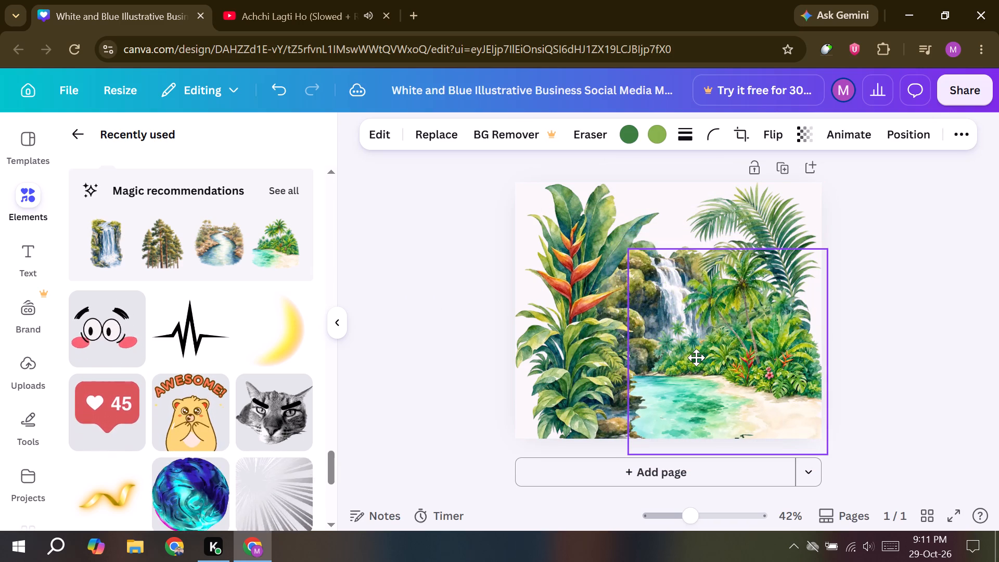
pyautogui.moveTo(696, 357); pyautogui.dragTo(791, 330)
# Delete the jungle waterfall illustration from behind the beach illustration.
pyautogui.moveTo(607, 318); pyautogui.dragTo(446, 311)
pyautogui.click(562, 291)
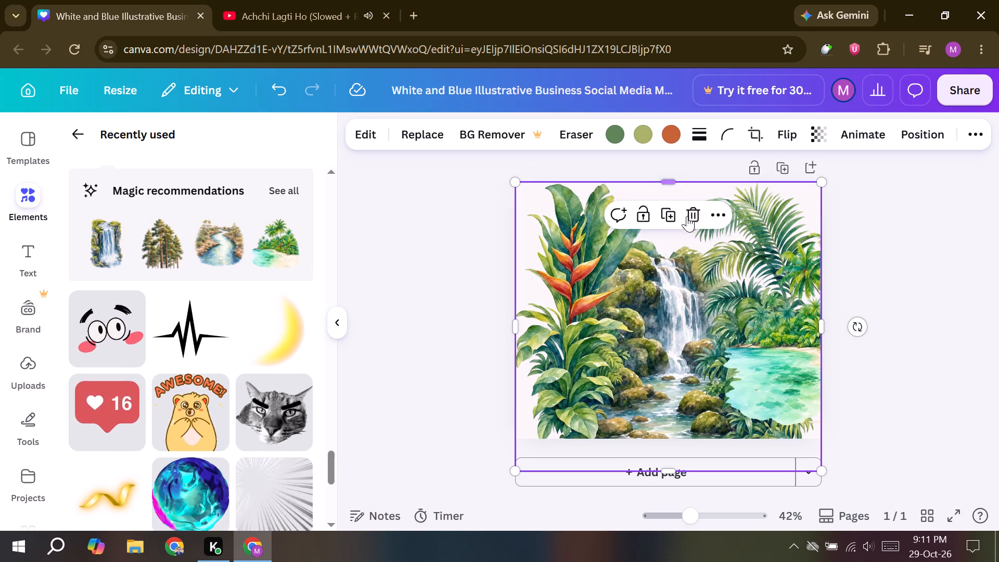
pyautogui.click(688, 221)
# Move the palm-tree beach illustration to the page's upper-left corner and enlarge it to the full page width.
pyautogui.moveTo(778, 336); pyautogui.dragTo(599, 300)
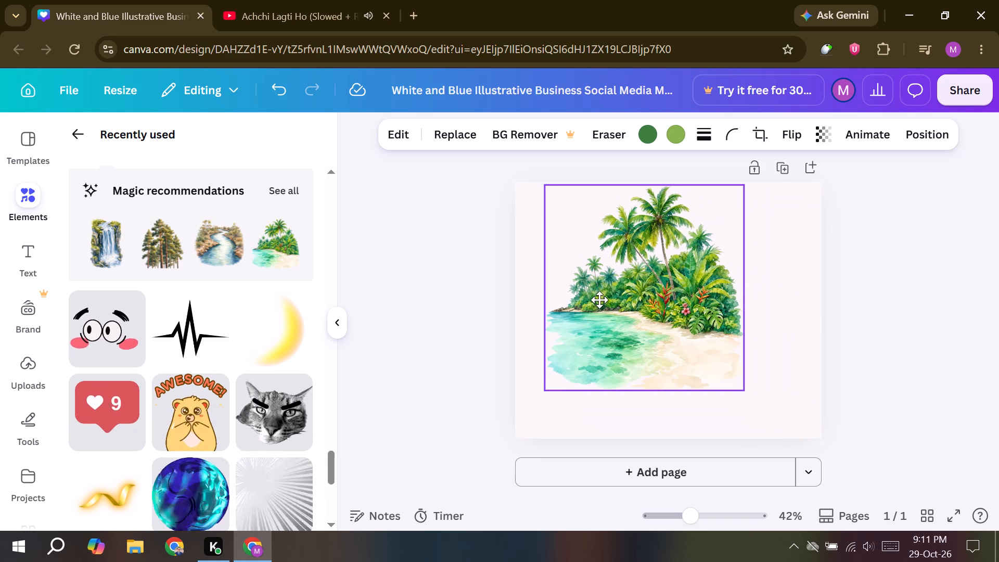
pyautogui.moveTo(599, 300); pyautogui.dragTo(573, 301)
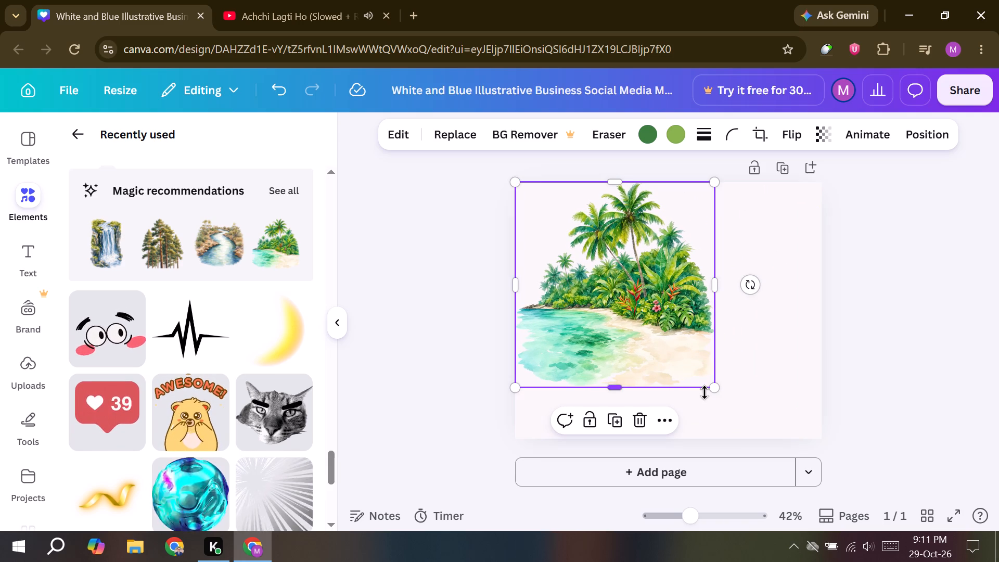
pyautogui.moveTo(715, 390); pyautogui.dragTo(835, 417)
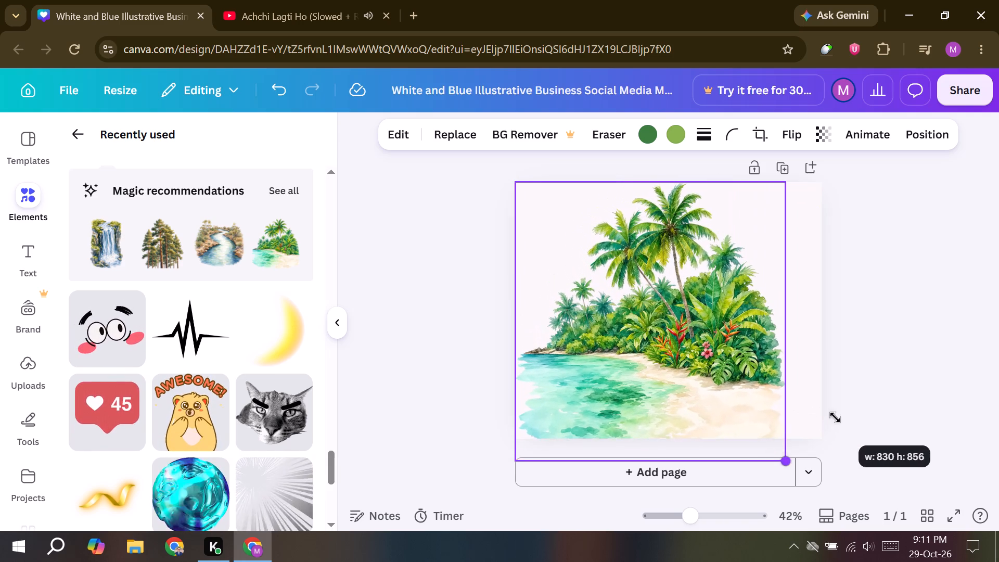
pyautogui.moveTo(835, 417); pyautogui.dragTo(878, 437)
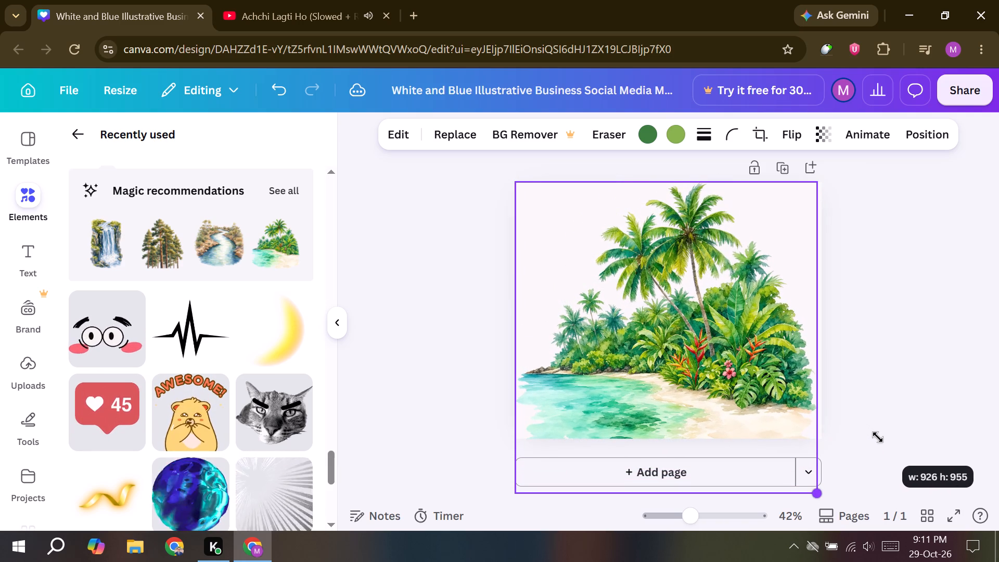
pyautogui.moveTo(878, 437); pyautogui.dragTo(880, 439)
pyautogui.click(886, 439)
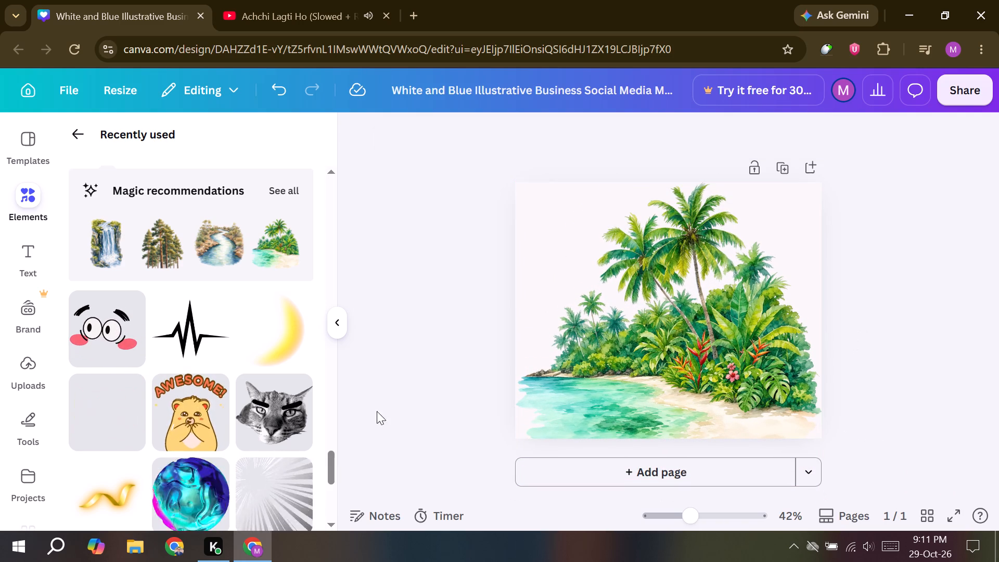
# Add the grey multi-storey building illustration and place it in the page's lower-right corner over the beach.
pyautogui.scroll(3, 123, 355)
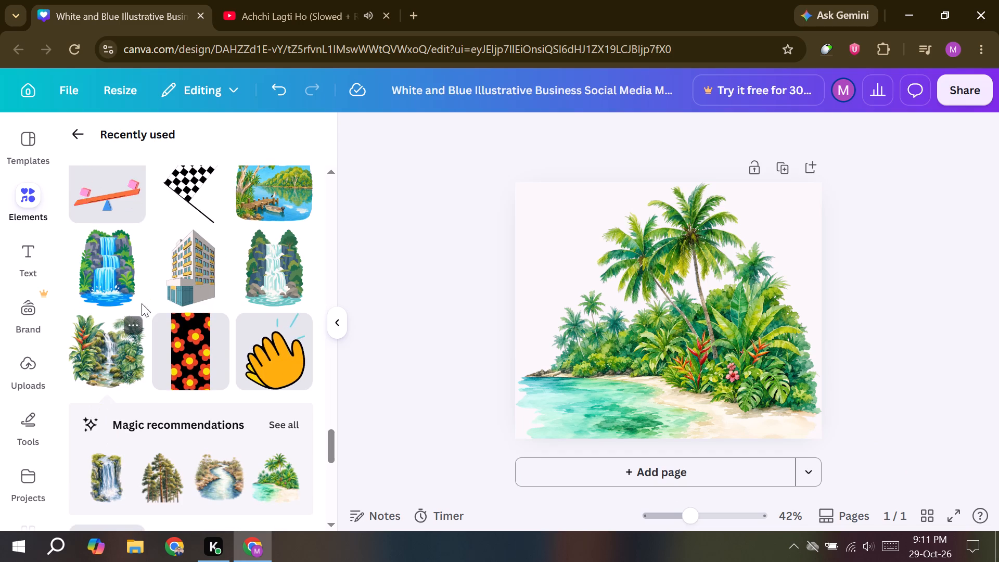
pyautogui.click(172, 283)
pyautogui.moveTo(671, 335); pyautogui.dragTo(729, 367)
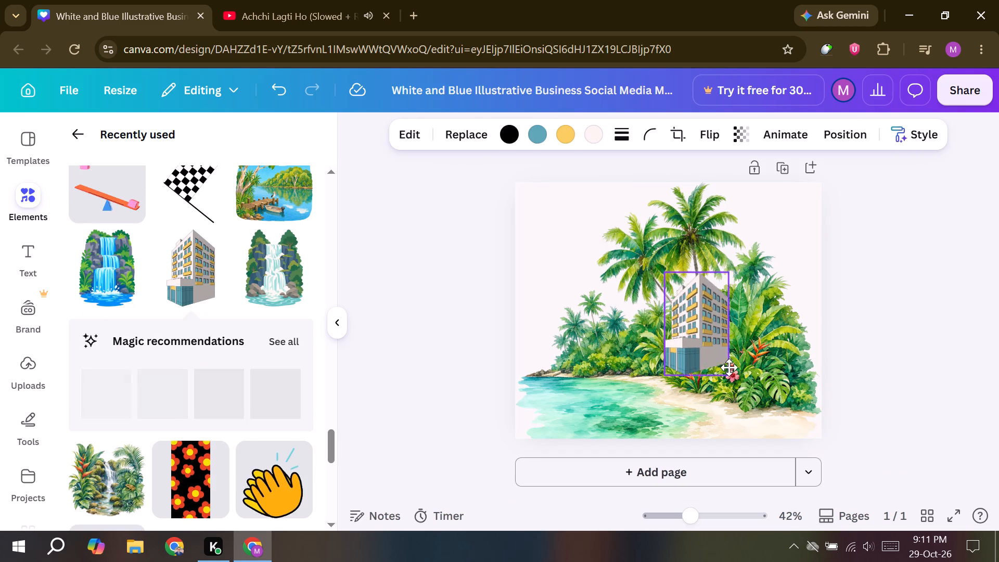
pyautogui.moveTo(729, 367); pyautogui.dragTo(789, 412)
pyautogui.click(900, 387)
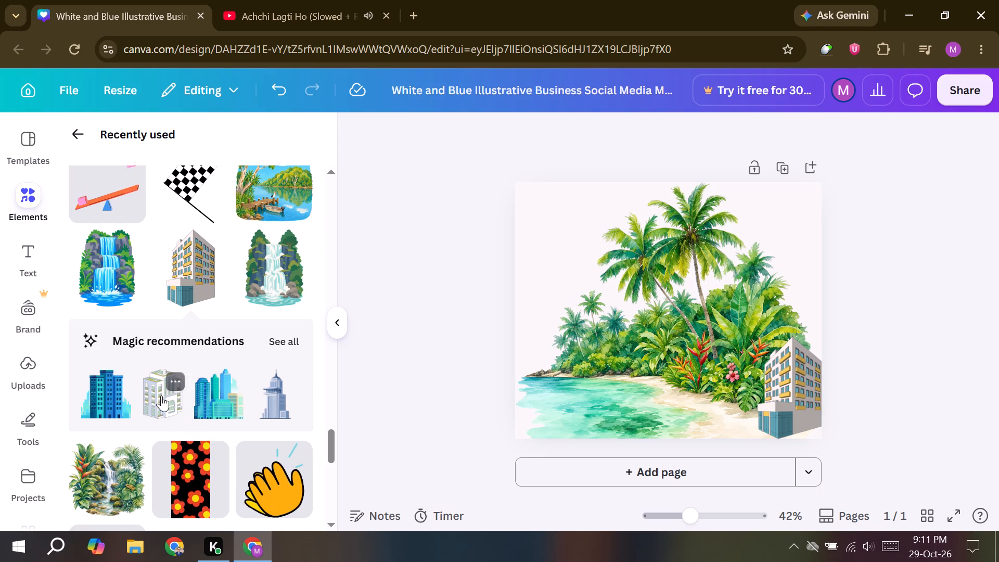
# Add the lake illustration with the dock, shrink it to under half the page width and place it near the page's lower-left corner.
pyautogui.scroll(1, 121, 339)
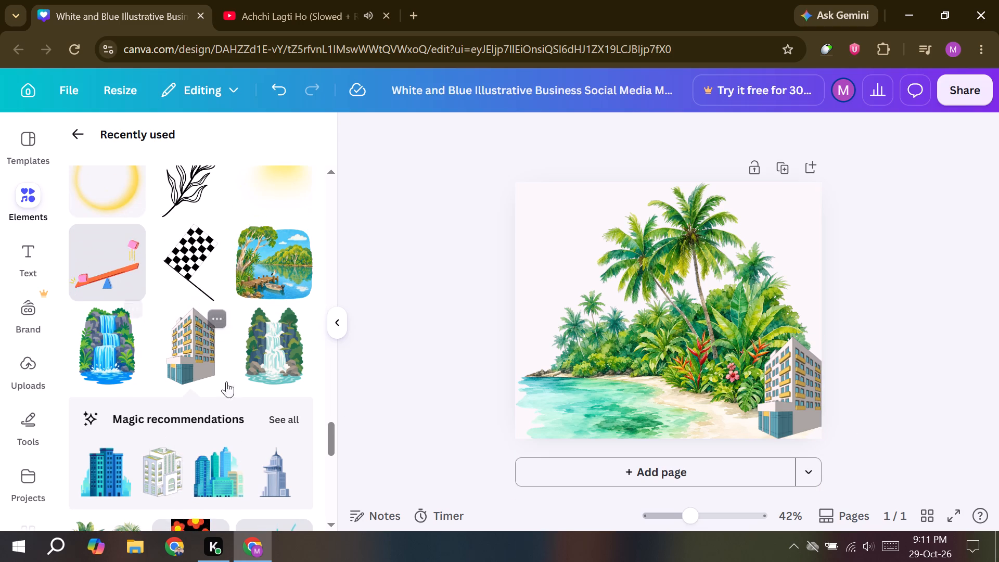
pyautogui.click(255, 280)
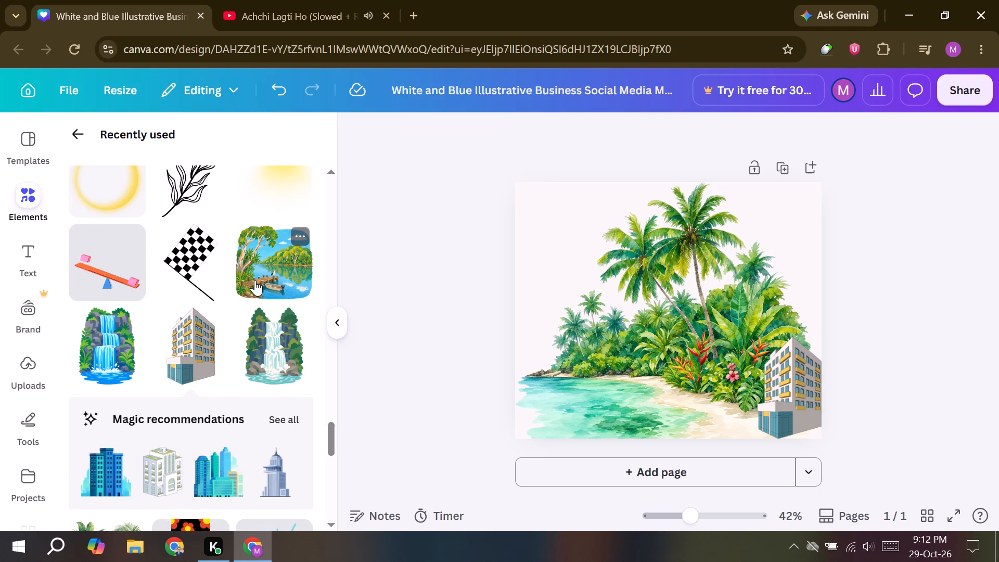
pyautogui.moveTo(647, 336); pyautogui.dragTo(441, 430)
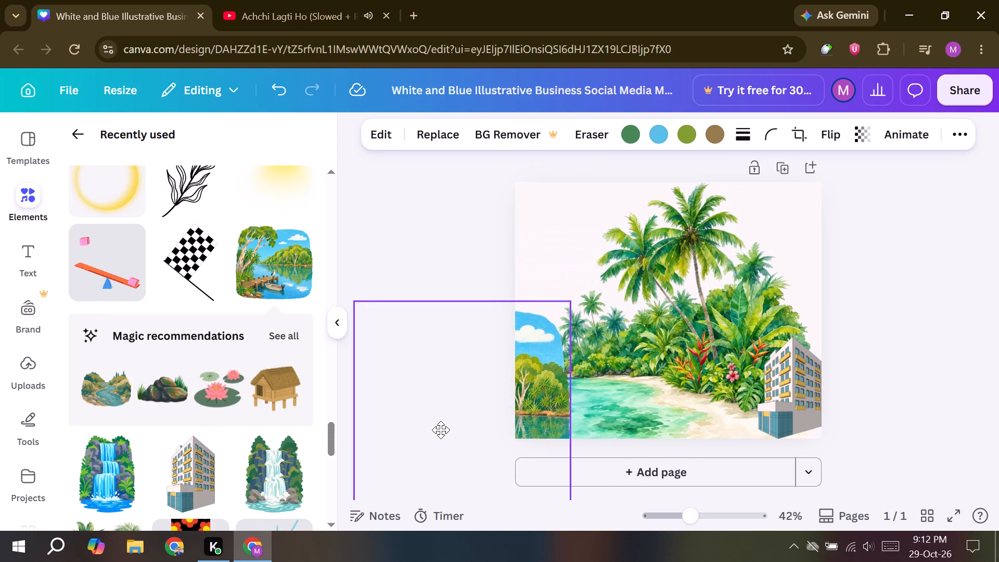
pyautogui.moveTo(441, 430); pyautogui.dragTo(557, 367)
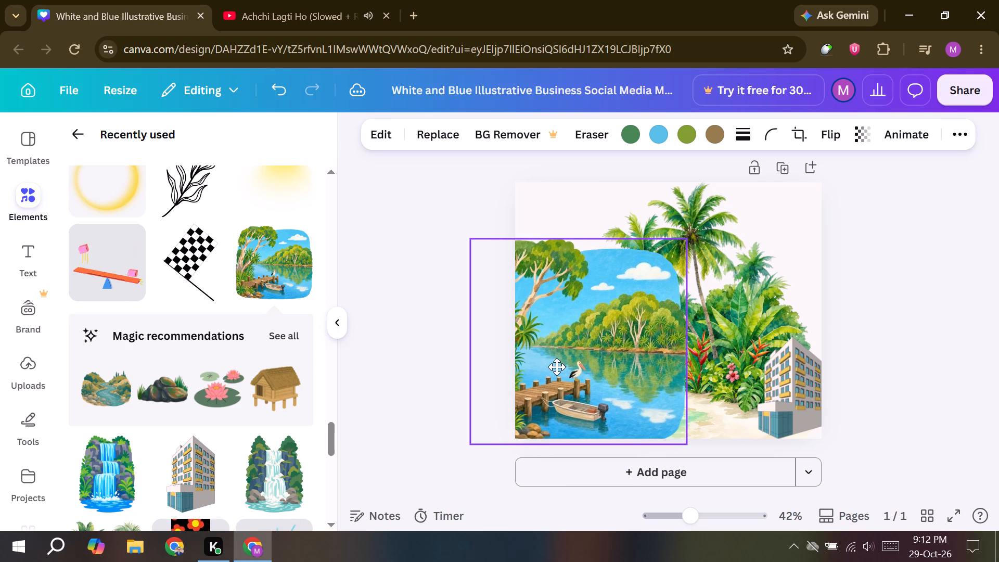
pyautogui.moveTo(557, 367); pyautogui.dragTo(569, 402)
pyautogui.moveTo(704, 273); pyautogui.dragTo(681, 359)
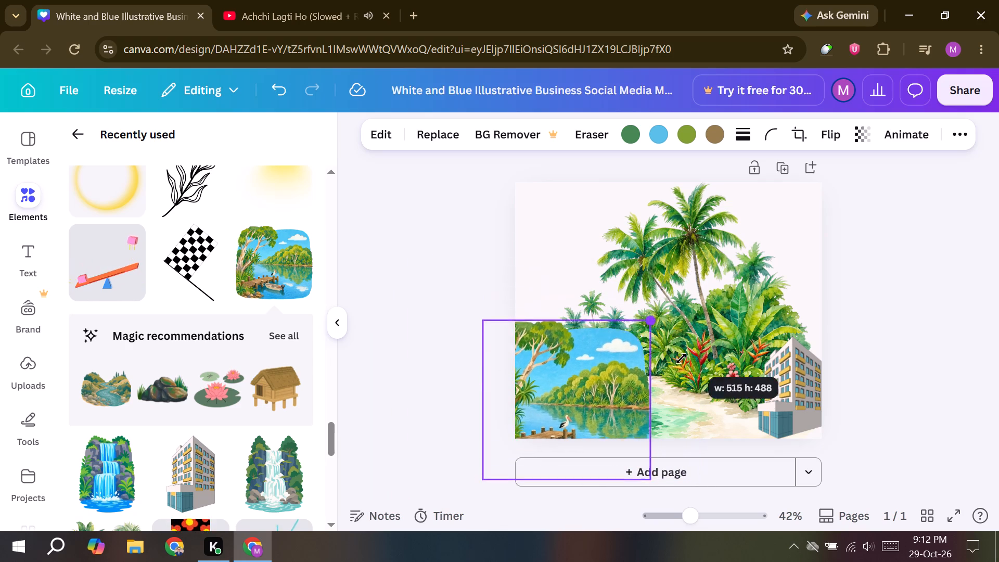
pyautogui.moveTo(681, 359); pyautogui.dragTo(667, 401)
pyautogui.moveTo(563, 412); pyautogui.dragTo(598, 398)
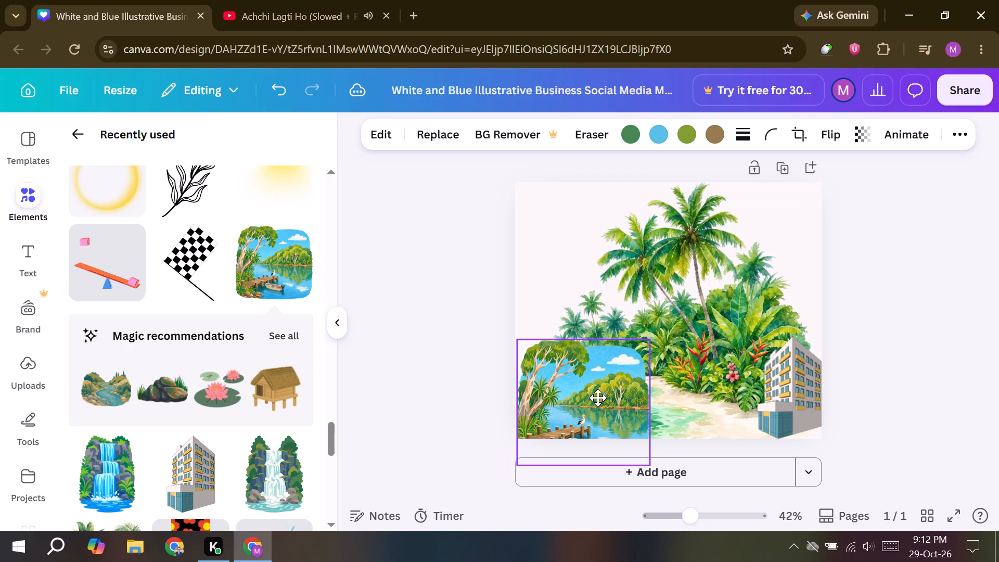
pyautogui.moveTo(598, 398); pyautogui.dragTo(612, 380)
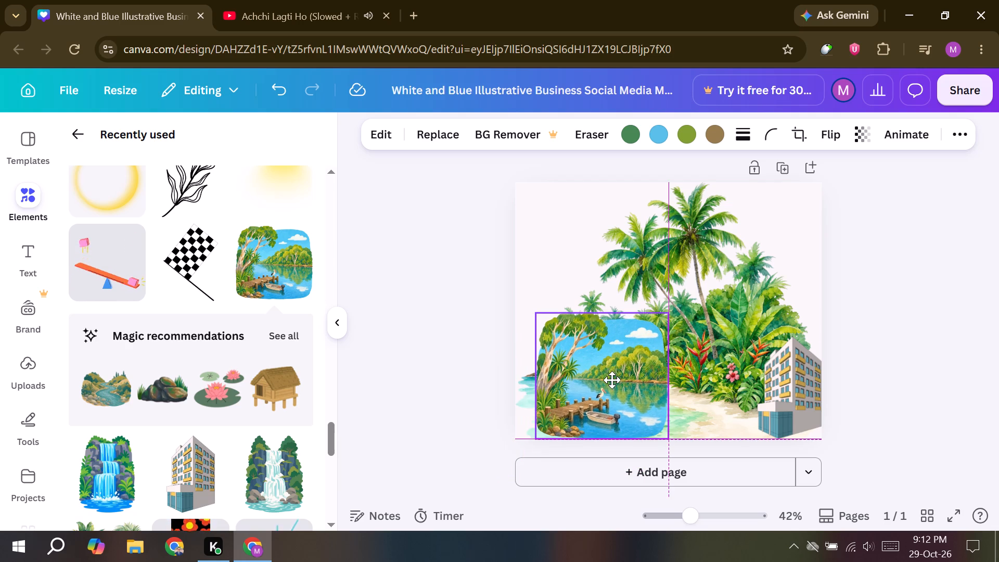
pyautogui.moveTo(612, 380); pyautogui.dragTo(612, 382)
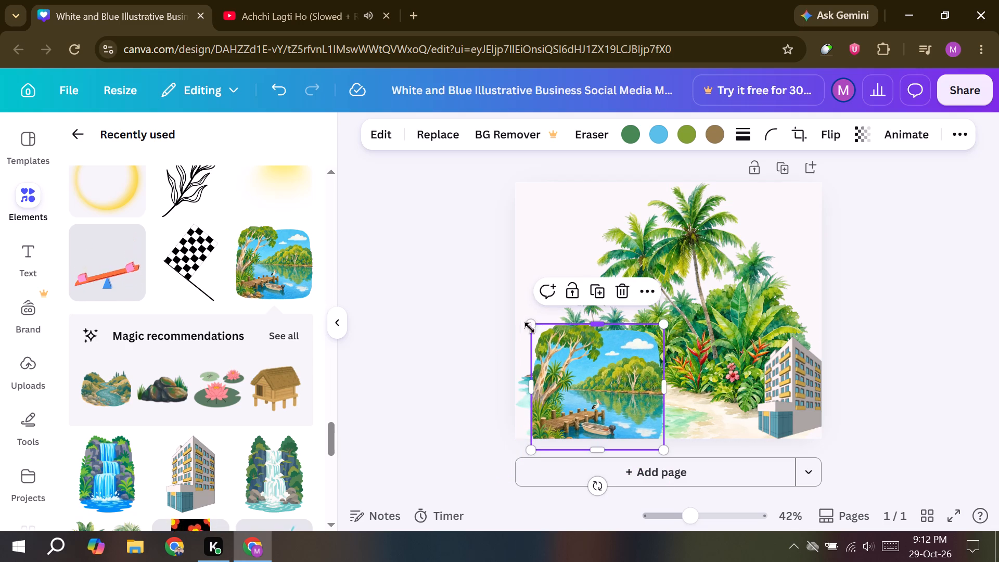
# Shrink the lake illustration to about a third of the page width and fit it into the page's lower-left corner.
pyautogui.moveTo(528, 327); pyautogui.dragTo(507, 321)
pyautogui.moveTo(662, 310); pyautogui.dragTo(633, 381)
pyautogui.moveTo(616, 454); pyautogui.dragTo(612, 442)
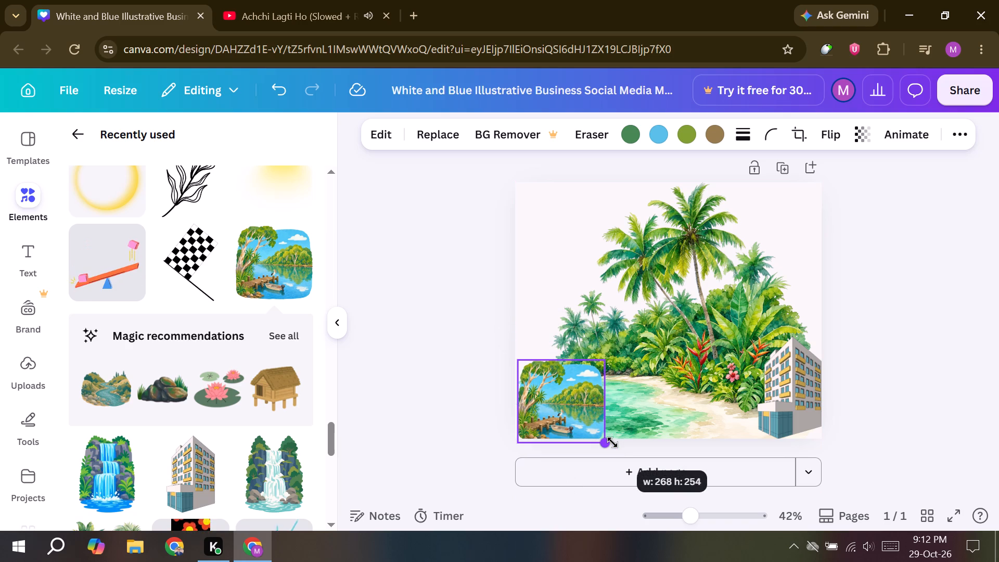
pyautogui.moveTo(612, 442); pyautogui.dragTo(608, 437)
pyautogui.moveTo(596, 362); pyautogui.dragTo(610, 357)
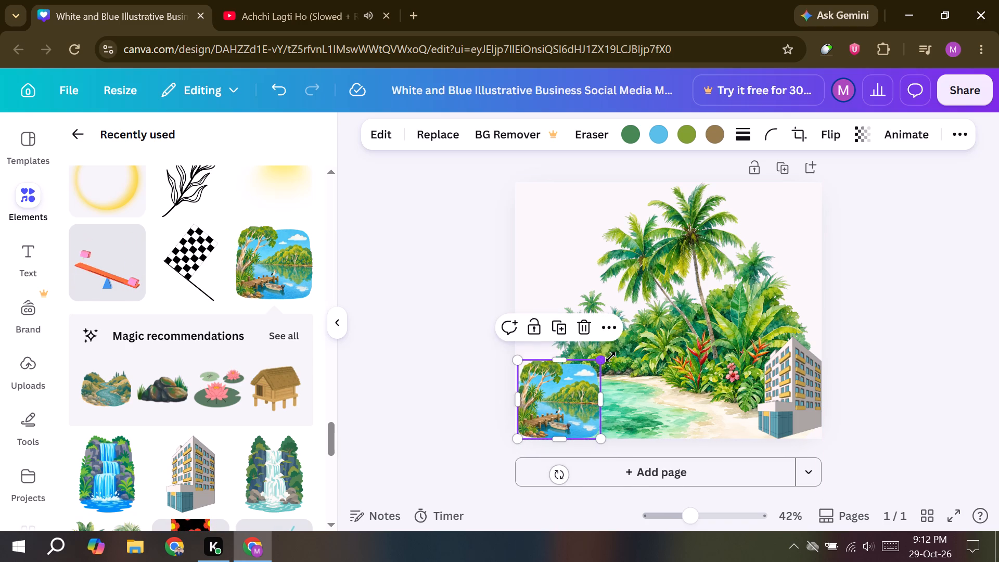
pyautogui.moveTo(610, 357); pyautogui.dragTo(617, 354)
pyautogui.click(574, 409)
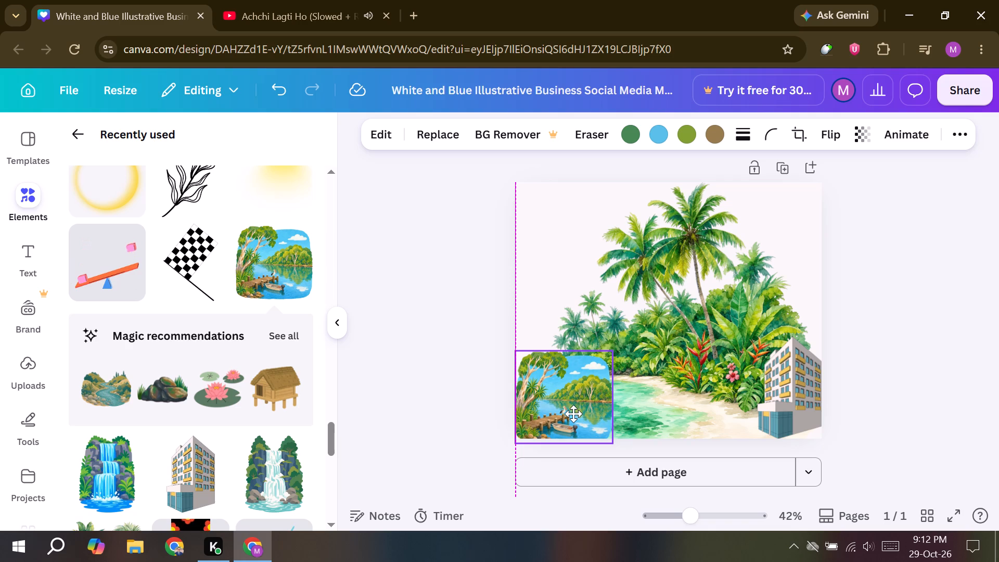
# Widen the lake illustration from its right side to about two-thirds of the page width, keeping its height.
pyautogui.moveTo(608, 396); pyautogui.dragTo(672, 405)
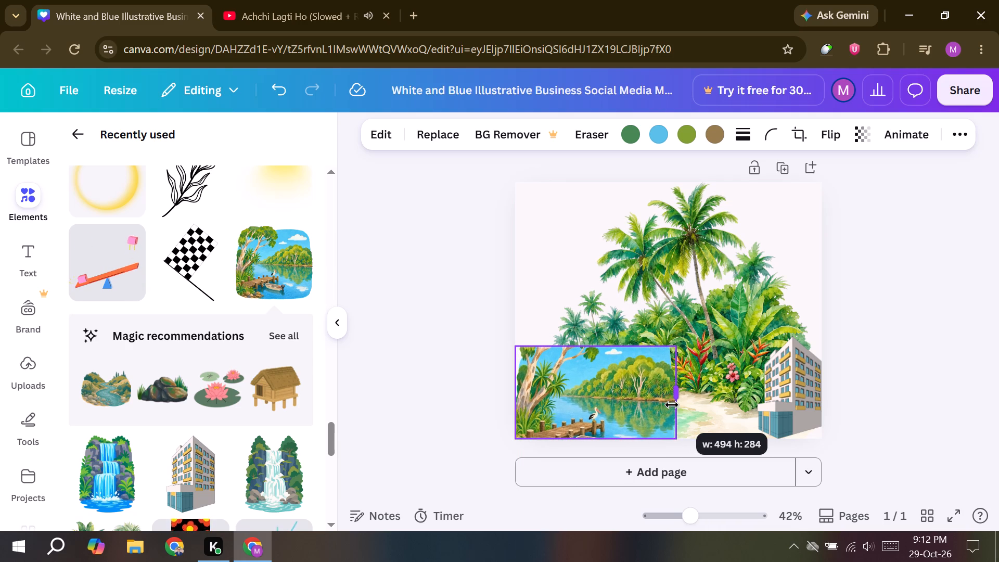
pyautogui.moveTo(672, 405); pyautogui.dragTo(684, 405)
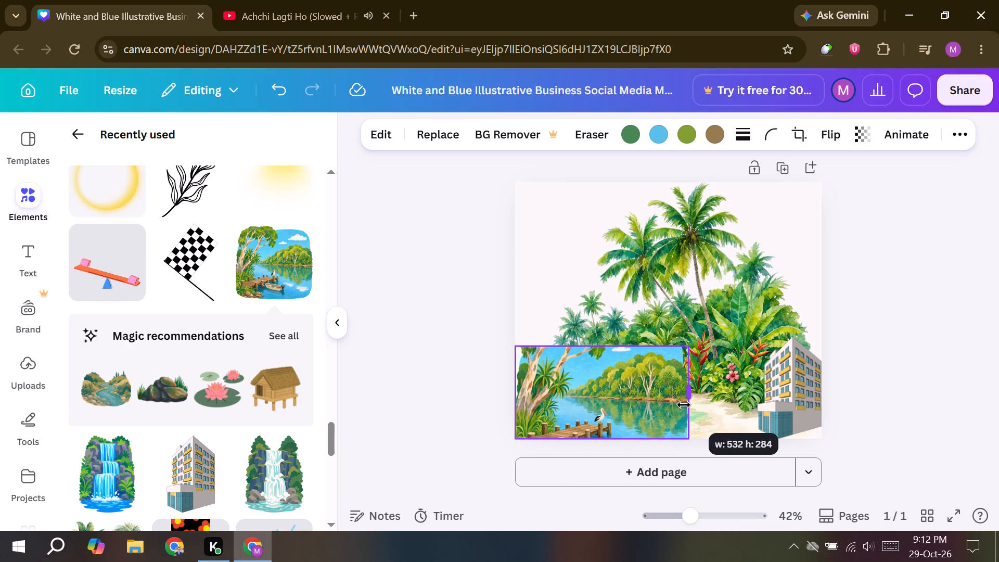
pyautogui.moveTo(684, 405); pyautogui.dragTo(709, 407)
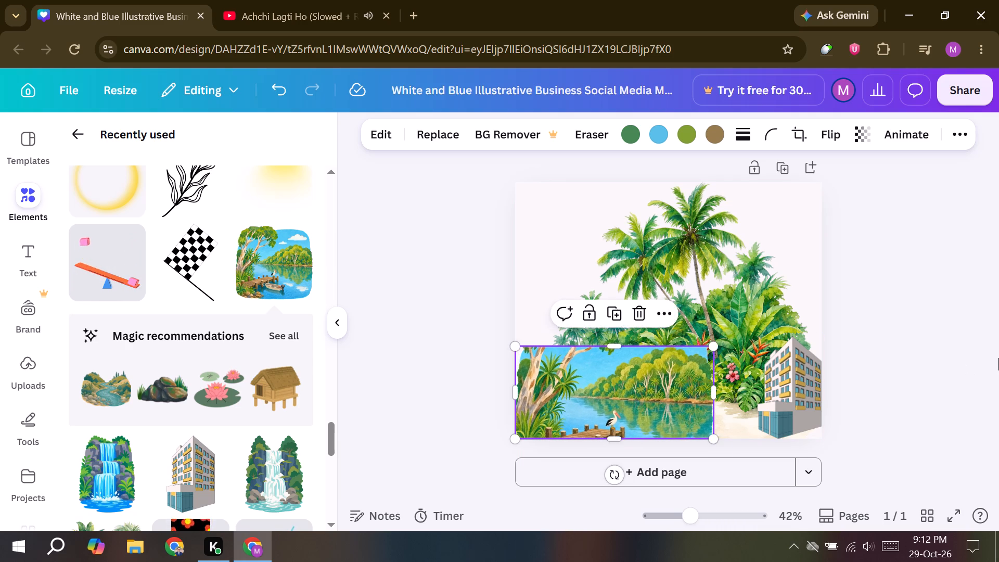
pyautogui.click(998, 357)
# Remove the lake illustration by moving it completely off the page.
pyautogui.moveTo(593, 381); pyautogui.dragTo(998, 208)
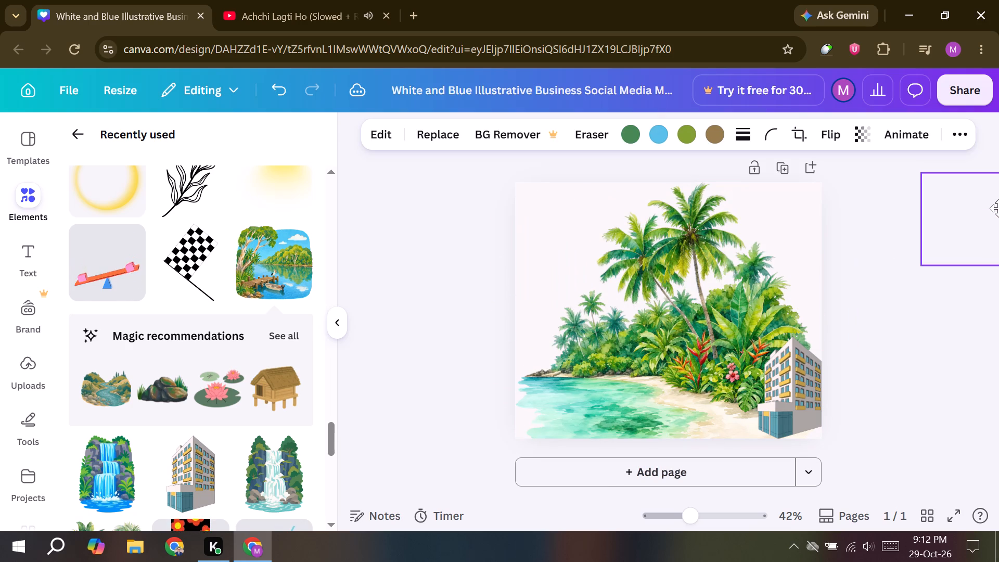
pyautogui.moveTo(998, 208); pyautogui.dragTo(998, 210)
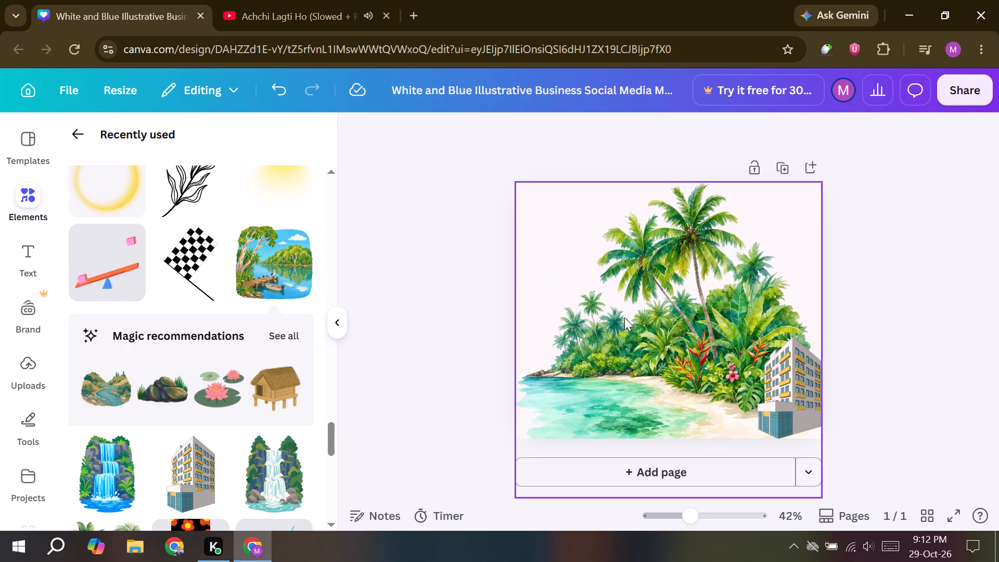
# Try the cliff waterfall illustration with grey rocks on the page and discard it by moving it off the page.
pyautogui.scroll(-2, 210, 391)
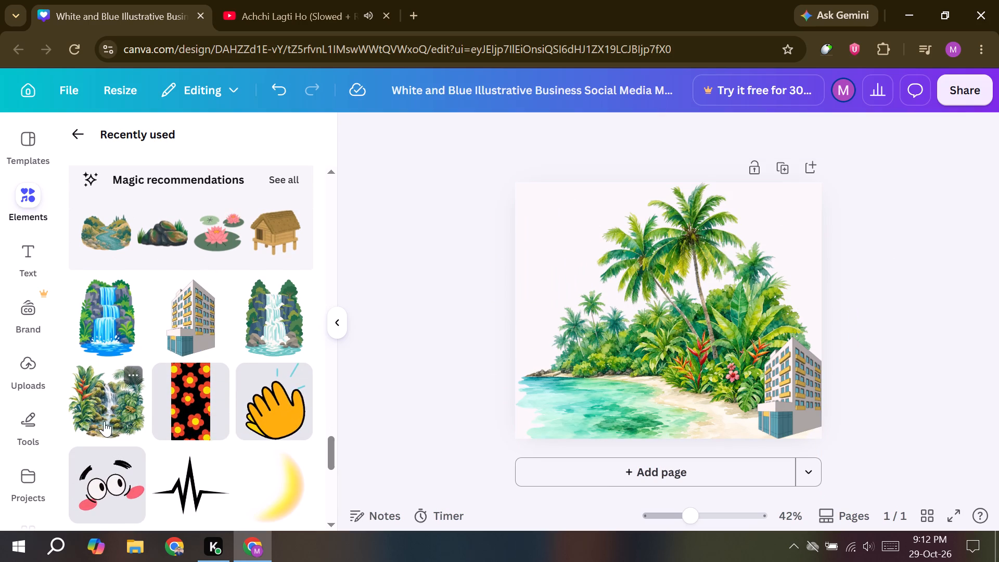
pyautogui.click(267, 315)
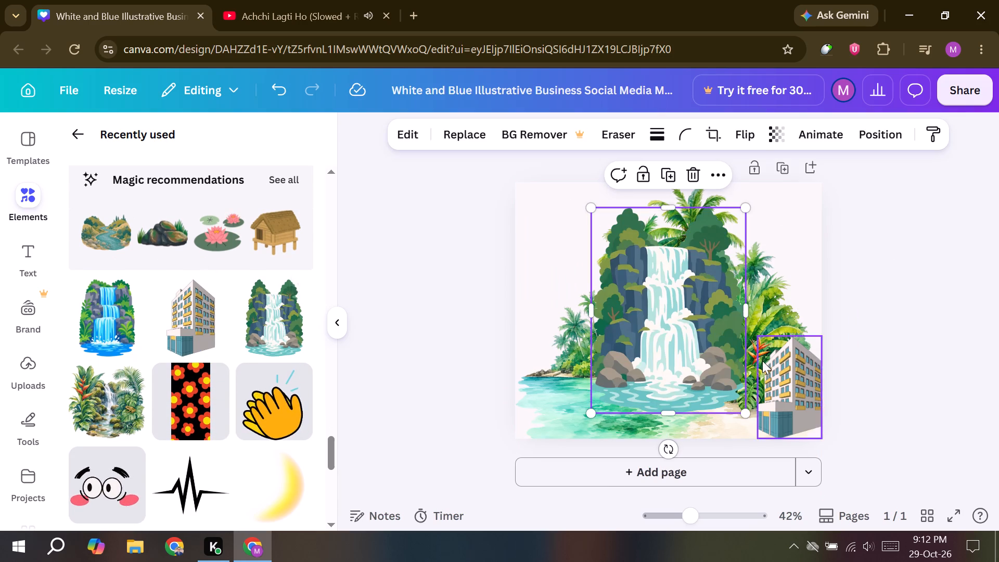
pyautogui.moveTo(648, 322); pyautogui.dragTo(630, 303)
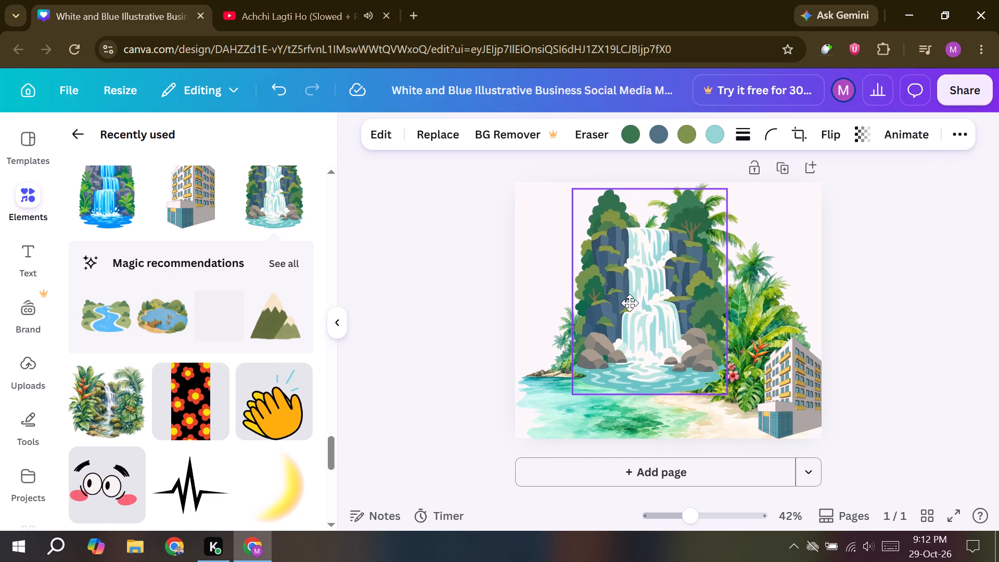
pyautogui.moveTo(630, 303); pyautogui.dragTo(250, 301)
# Add the tropical waterfall illustration with red flowers and a frog, and position it near the page's upper-left corner.
pyautogui.click(117, 387)
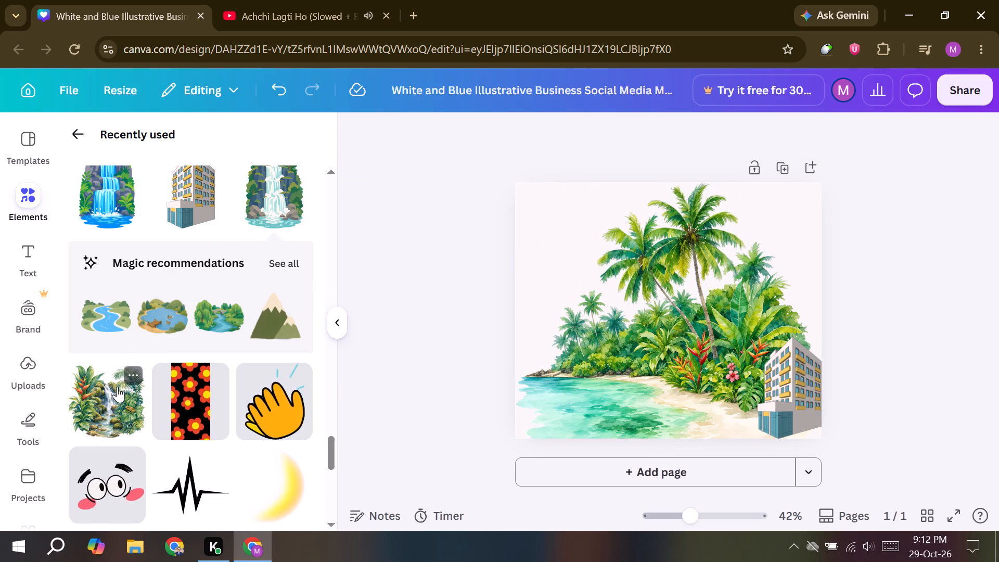
pyautogui.moveTo(671, 321); pyautogui.dragTo(629, 308)
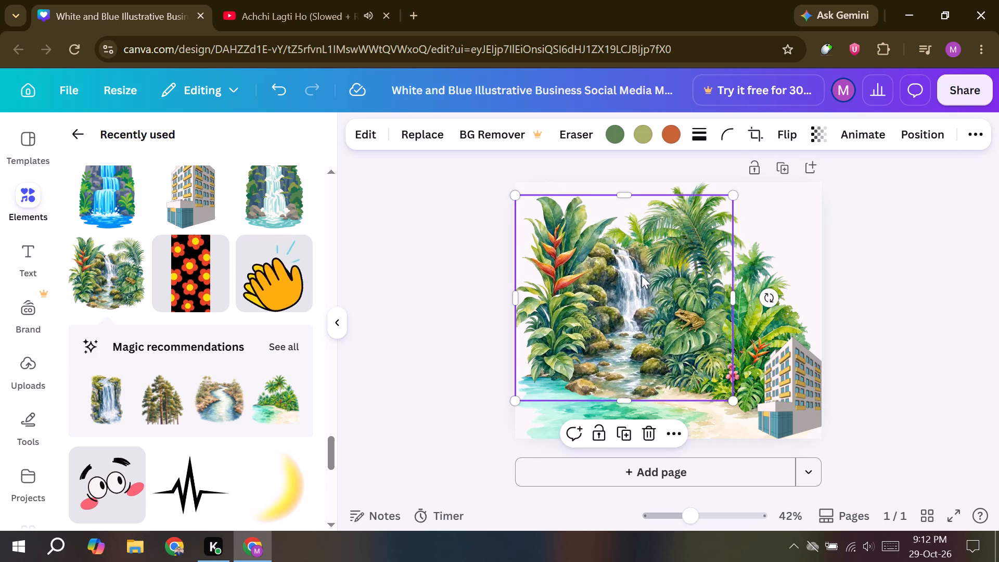
pyautogui.moveTo(642, 270); pyautogui.dragTo(646, 269)
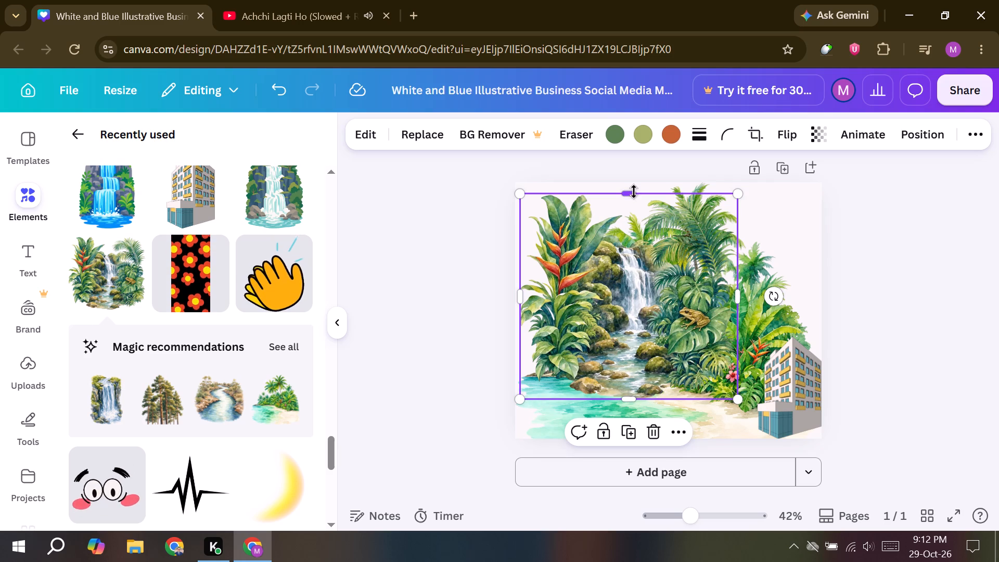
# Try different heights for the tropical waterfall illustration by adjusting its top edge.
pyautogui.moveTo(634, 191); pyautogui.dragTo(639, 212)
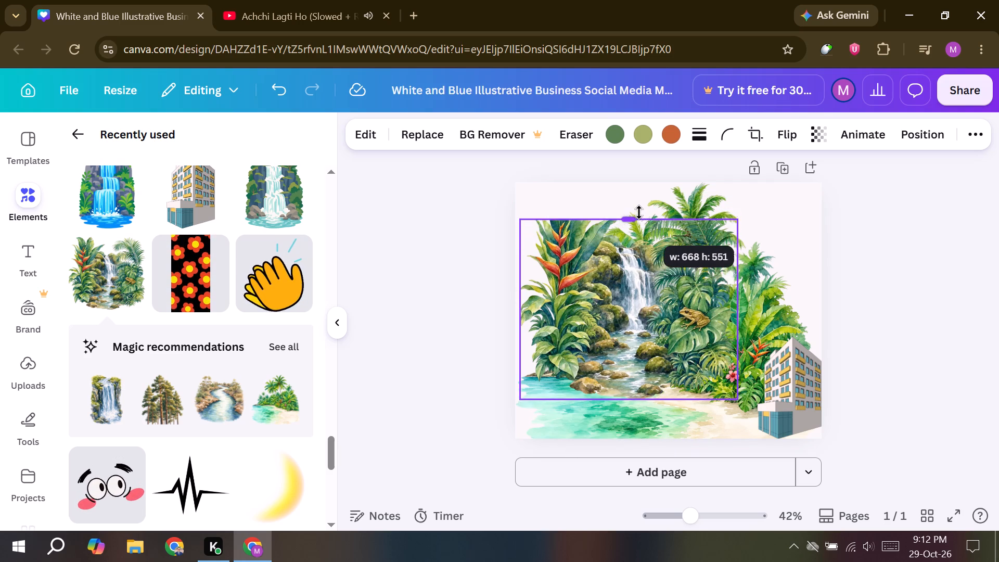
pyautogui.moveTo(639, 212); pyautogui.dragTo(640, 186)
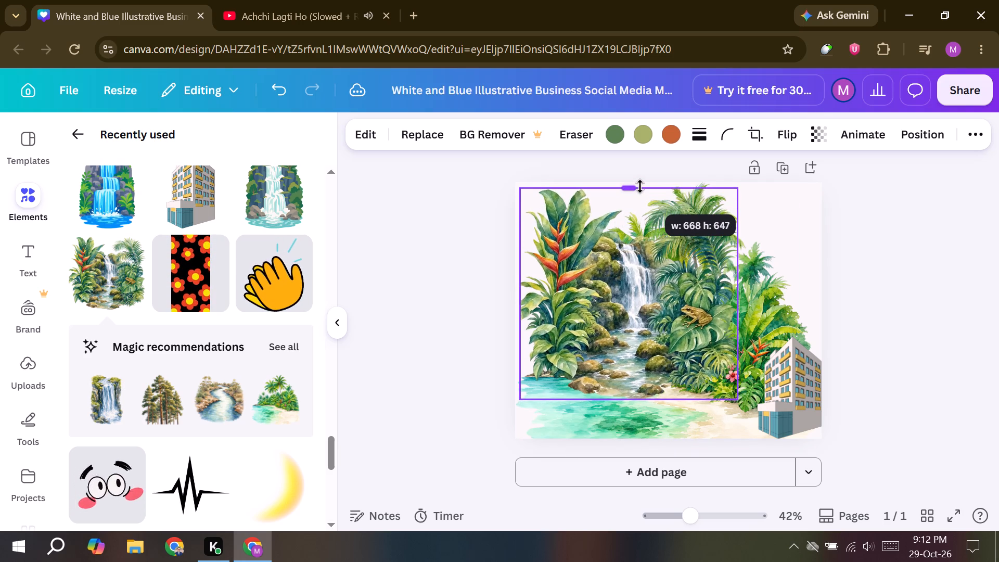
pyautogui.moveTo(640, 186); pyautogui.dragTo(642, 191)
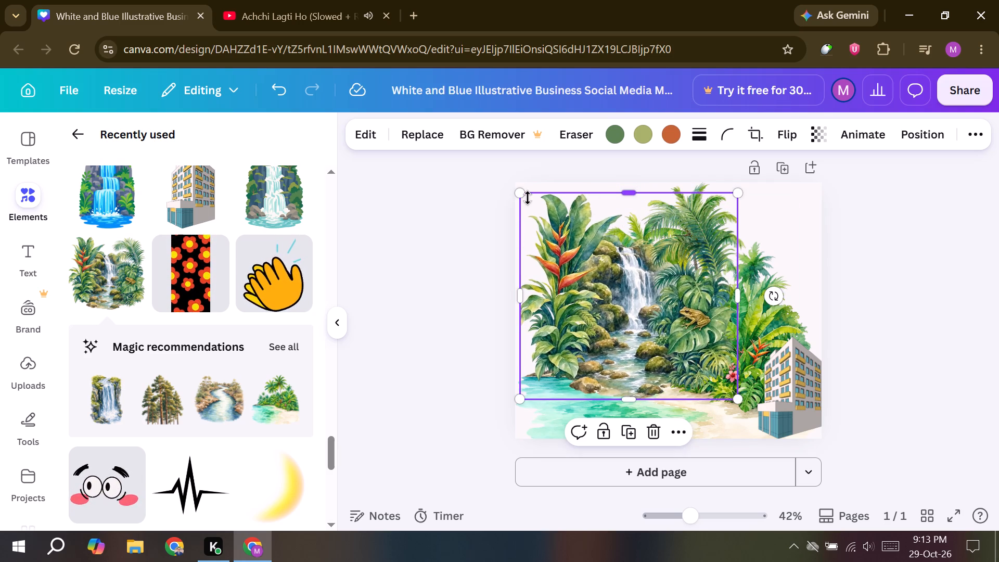
# Shrink the tropical waterfall illustration to about half the page width and place it on the page's left side above the water.
pyautogui.moveTo(516, 198); pyautogui.dragTo(547, 253)
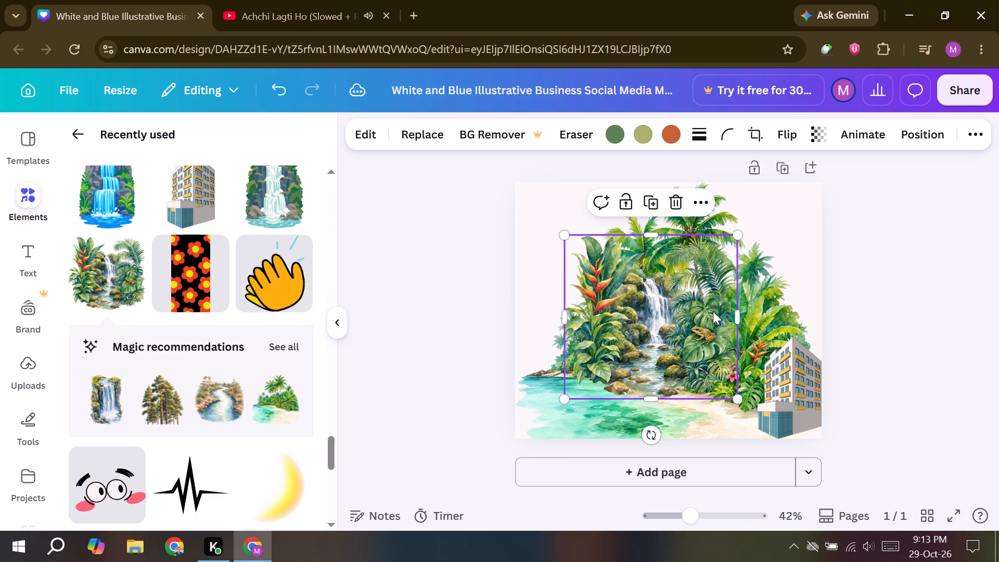
pyautogui.moveTo(699, 316); pyautogui.dragTo(686, 317)
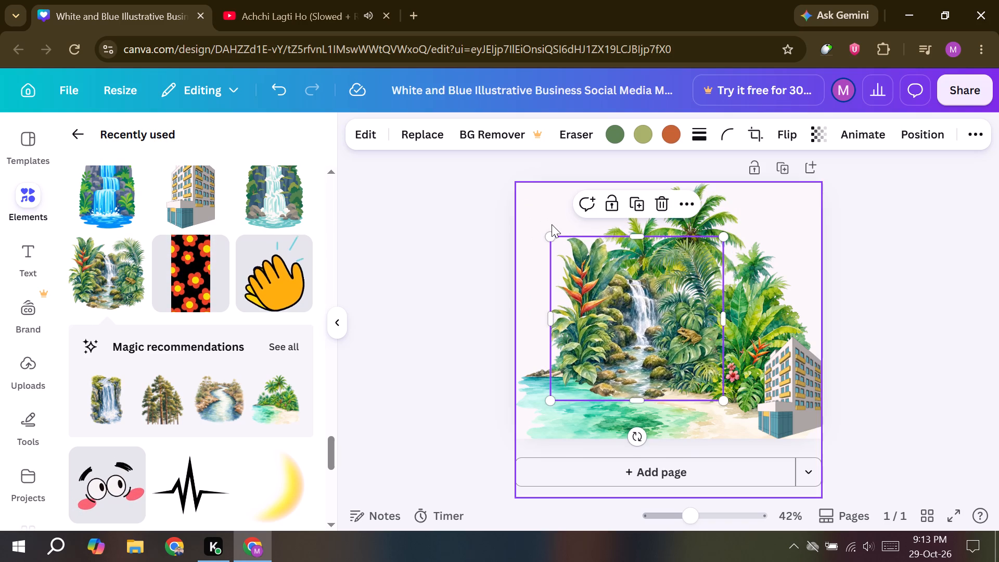
pyautogui.moveTo(553, 238); pyautogui.dragTo(580, 254)
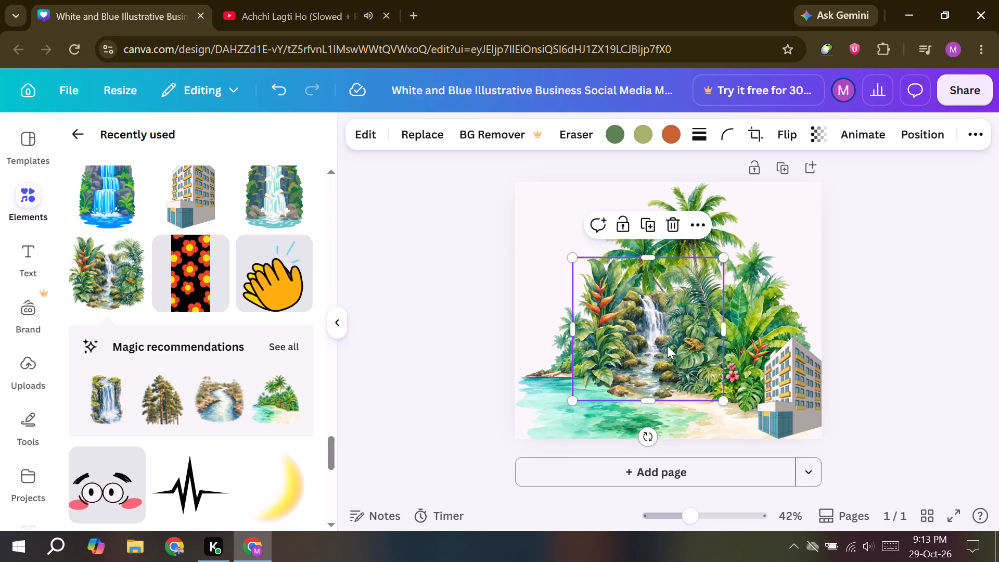
pyautogui.moveTo(666, 346); pyautogui.dragTo(624, 344)
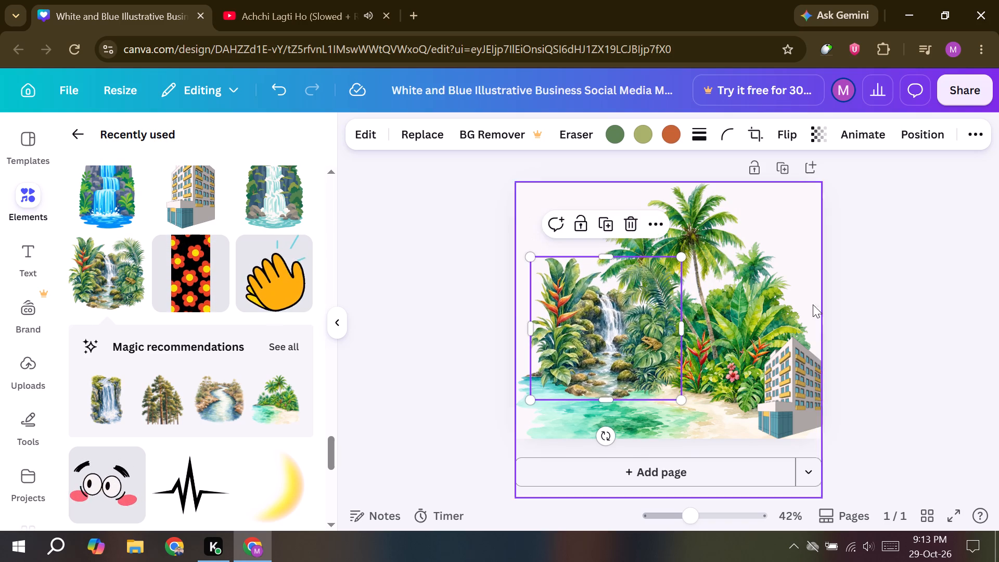
pyautogui.click(905, 293)
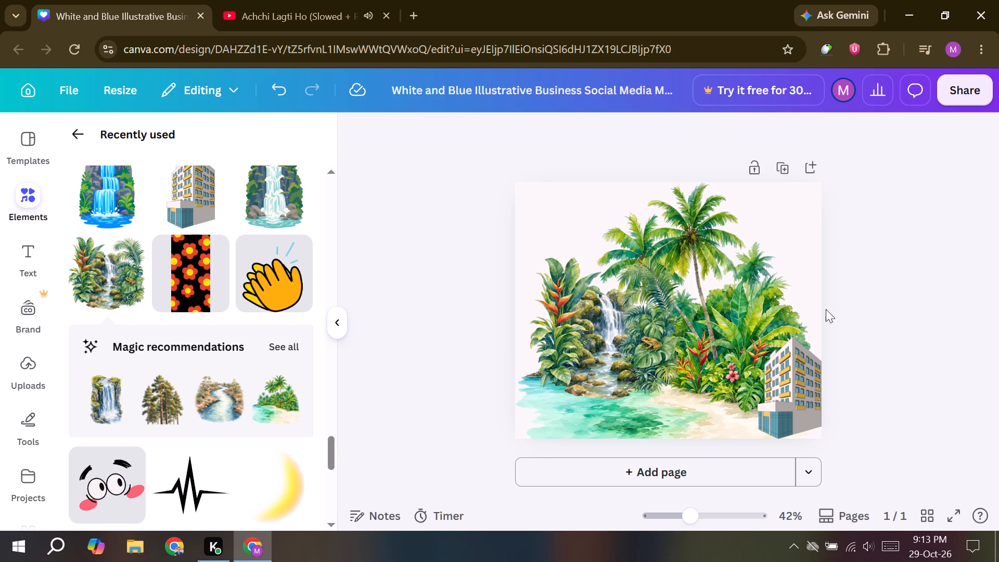
# Enlarge the tropical waterfall illustration from its upper-left corner until it meets the page's left edge, keeping its proportions.
pyautogui.click(565, 338)
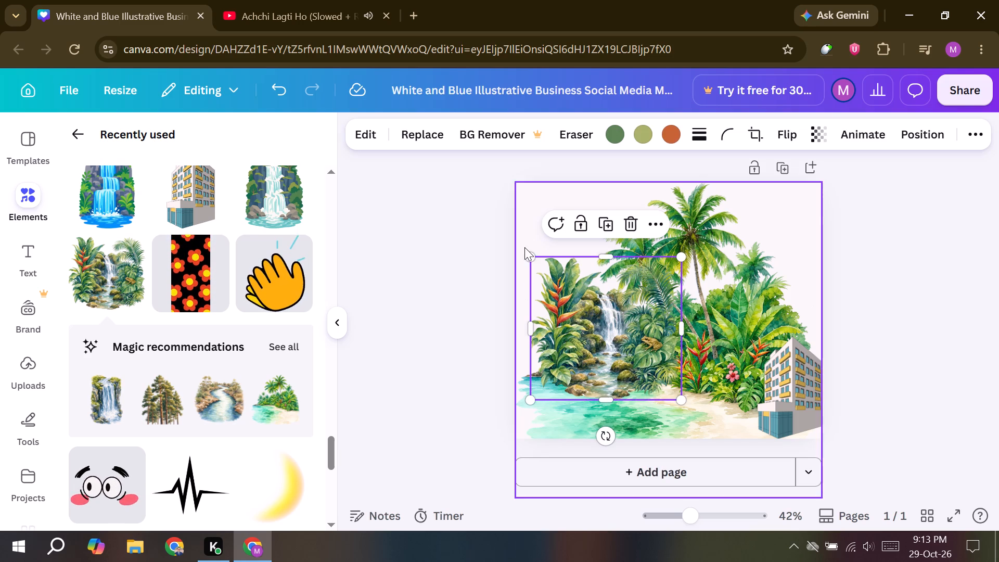
pyautogui.moveTo(533, 257); pyautogui.dragTo(514, 254)
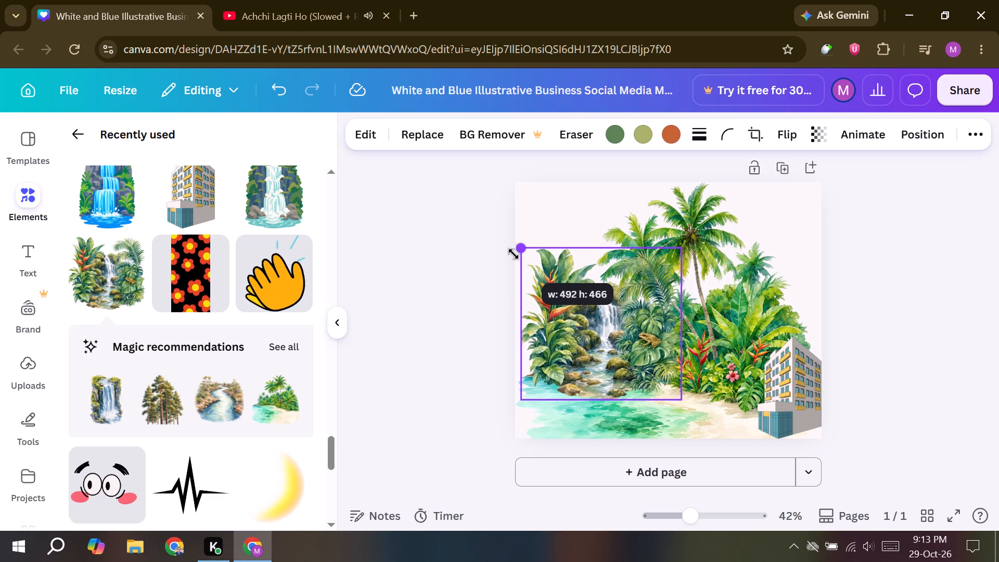
pyautogui.moveTo(514, 254); pyautogui.dragTo(507, 251)
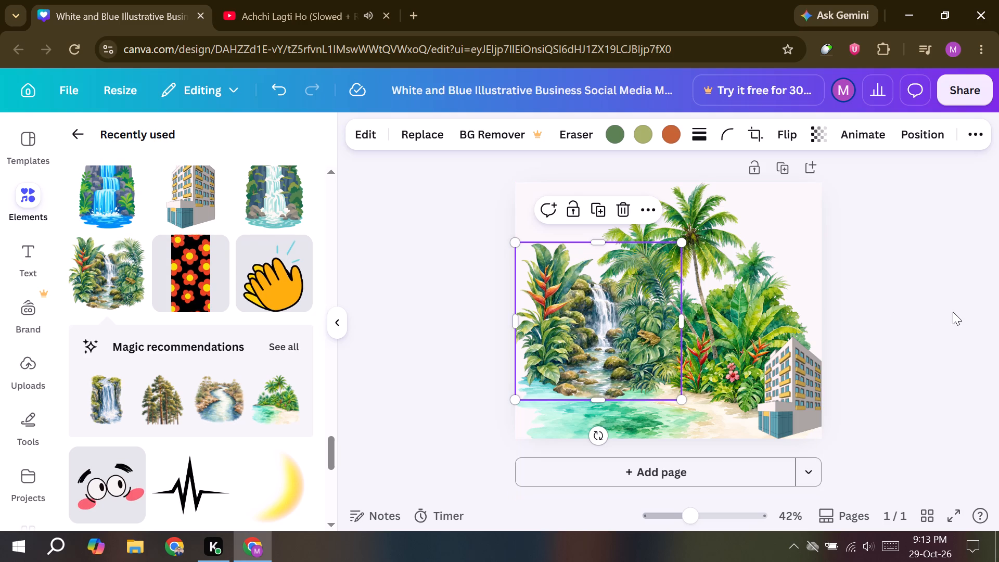
pyautogui.click(953, 312)
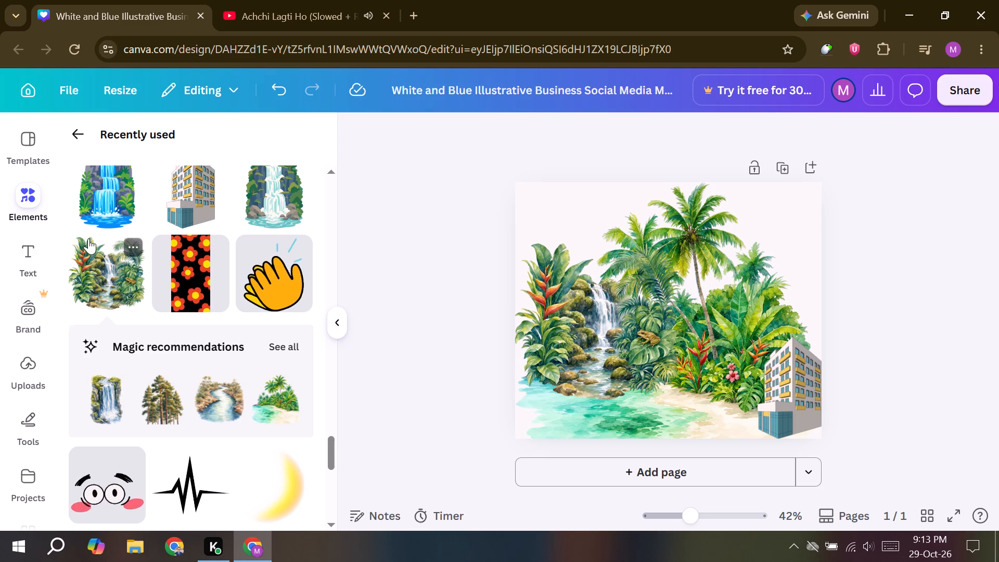
# Add the lake illustration with the dock and boat, and shrink it to just under a quarter of the page width.
pyautogui.scroll(1, 88, 238)
pyautogui.scroll(1, 244, 285)
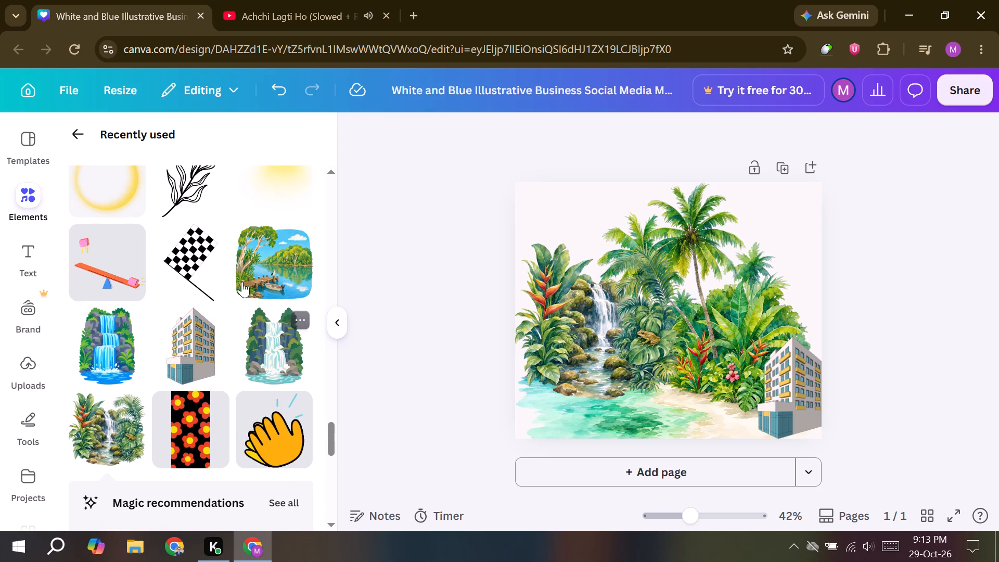
pyautogui.click(253, 279)
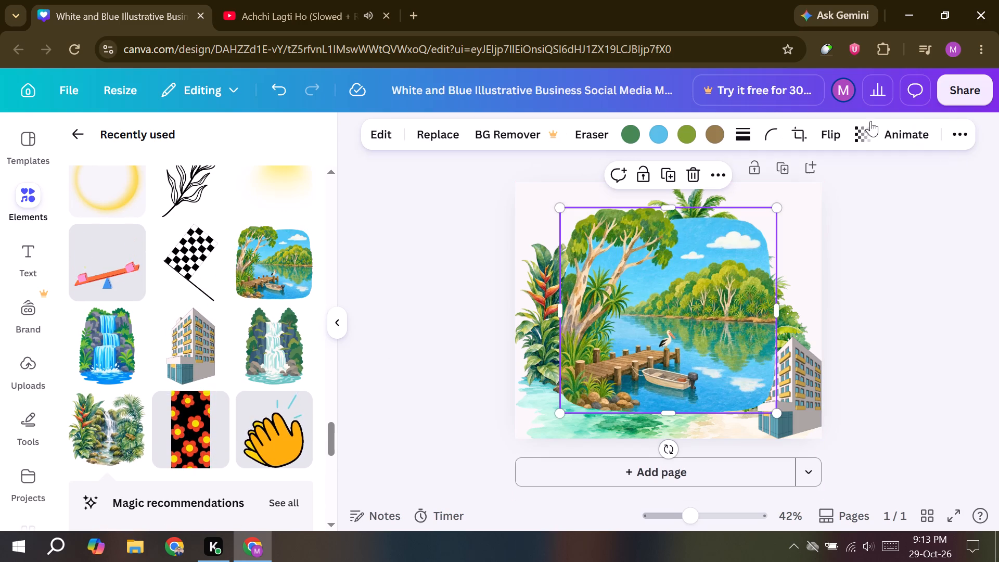
pyautogui.moveTo(780, 204); pyautogui.dragTo(670, 335)
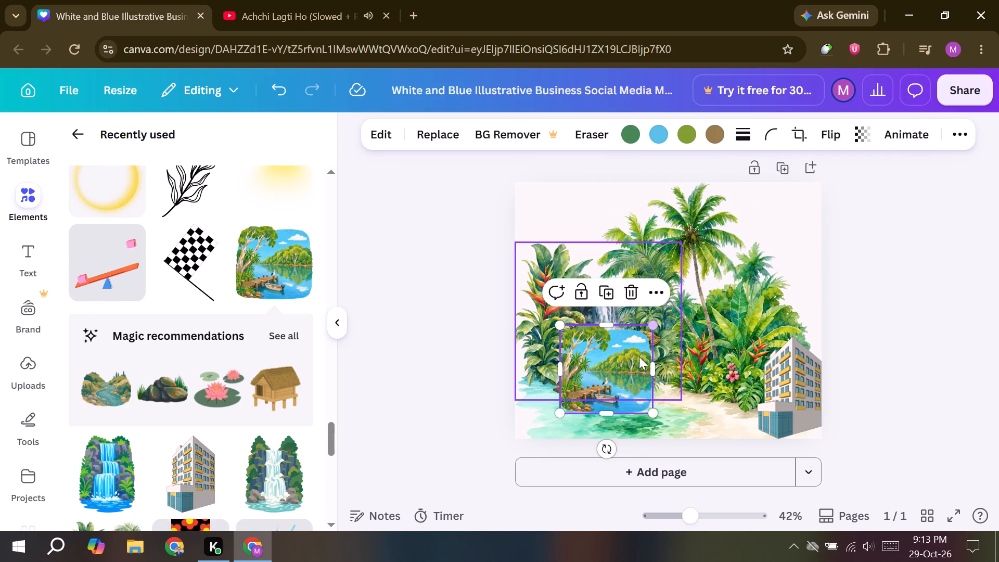
pyautogui.moveTo(624, 363); pyautogui.dragTo(581, 407)
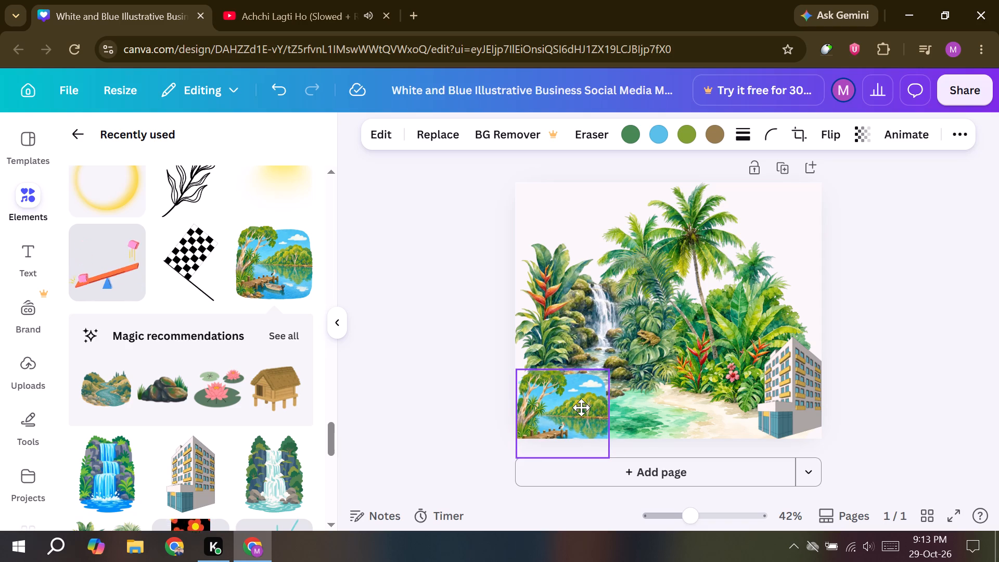
pyautogui.moveTo(581, 407); pyautogui.dragTo(675, 380)
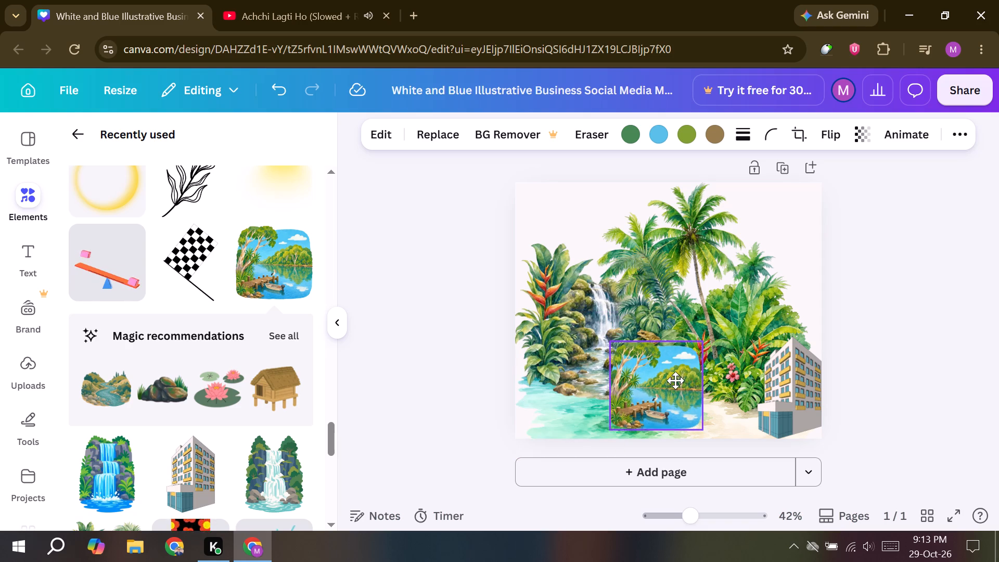
pyautogui.moveTo(675, 380); pyautogui.dragTo(724, 400)
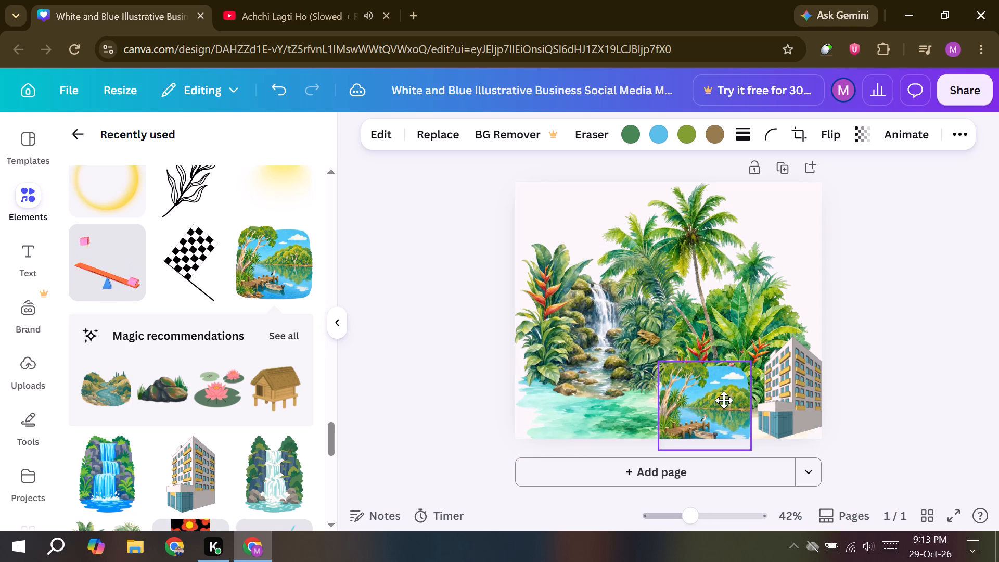
pyautogui.moveTo(724, 400); pyautogui.dragTo(729, 394)
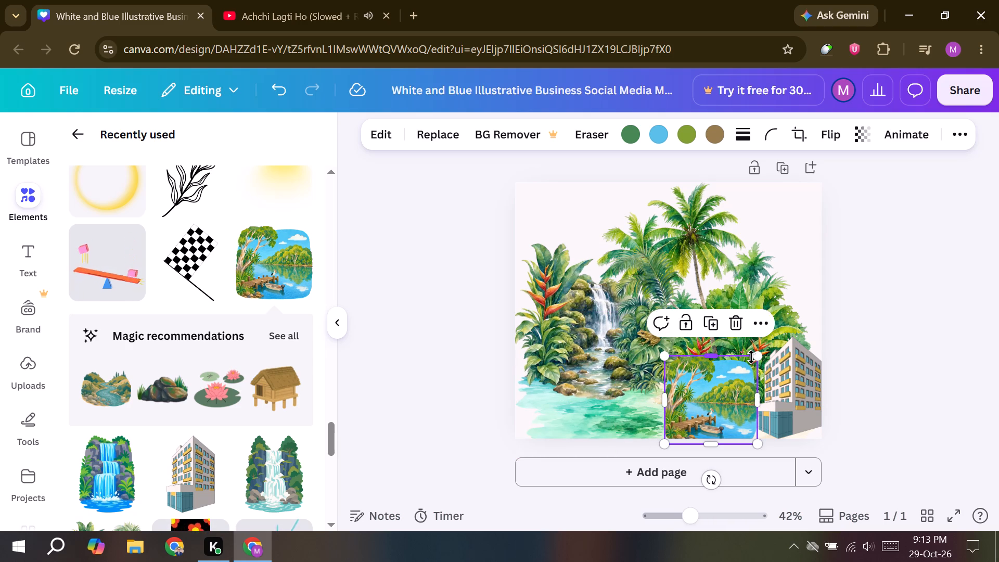
pyautogui.moveTo(753, 357); pyautogui.dragTo(739, 386)
# Move the small lake illustration to the page's lower-left corner, partly overhanging the left edge.
pyautogui.moveTo(721, 393); pyautogui.dragTo(698, 390)
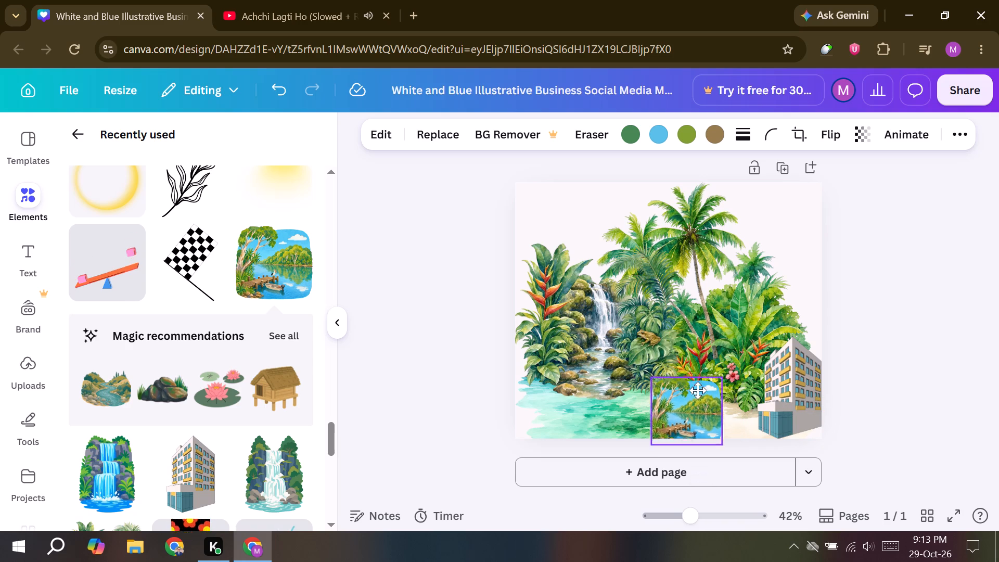
pyautogui.moveTo(698, 390); pyautogui.dragTo(531, 356)
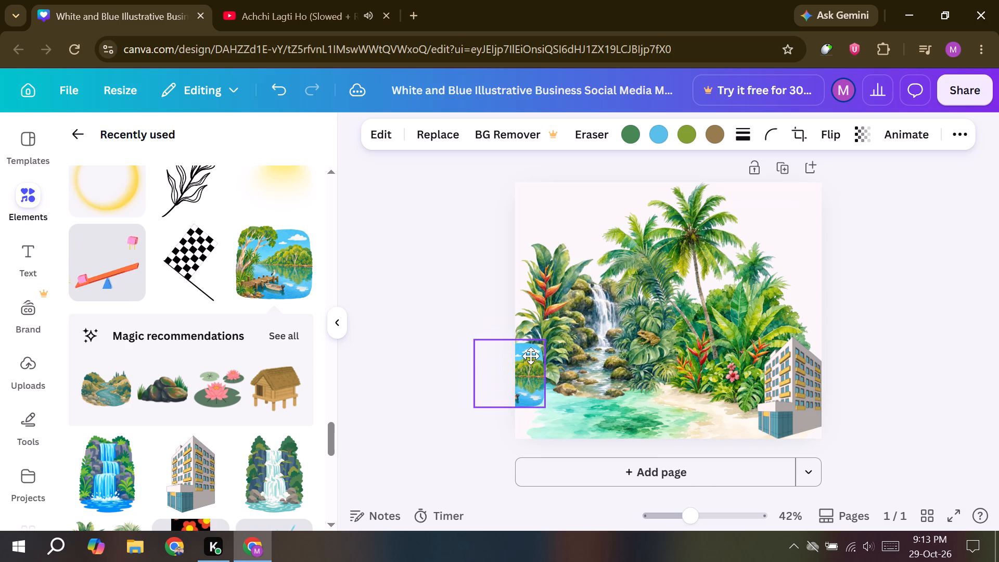
pyautogui.moveTo(531, 356); pyautogui.dragTo(553, 391)
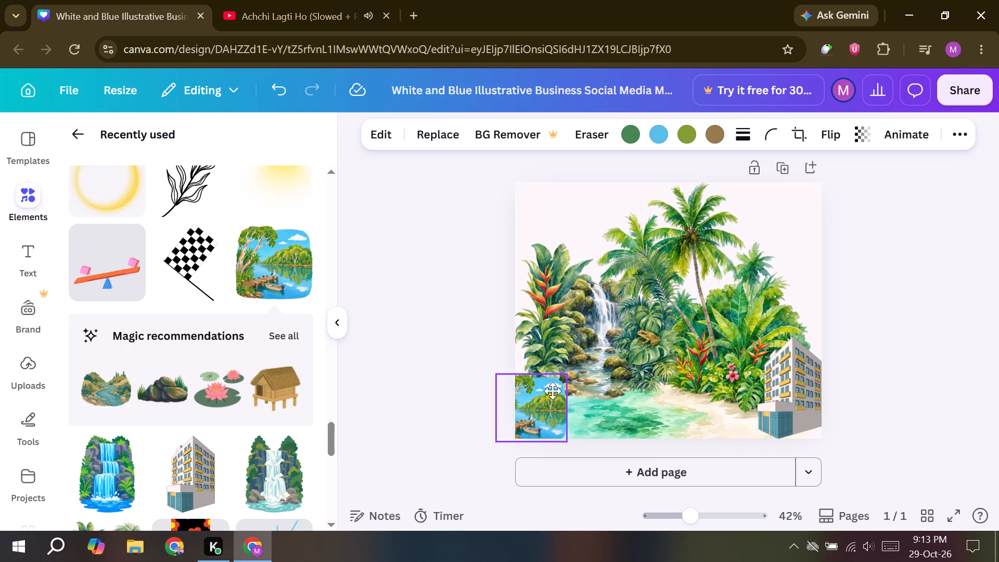
pyautogui.moveTo(553, 391); pyautogui.dragTo(557, 391)
pyautogui.click(931, 321)
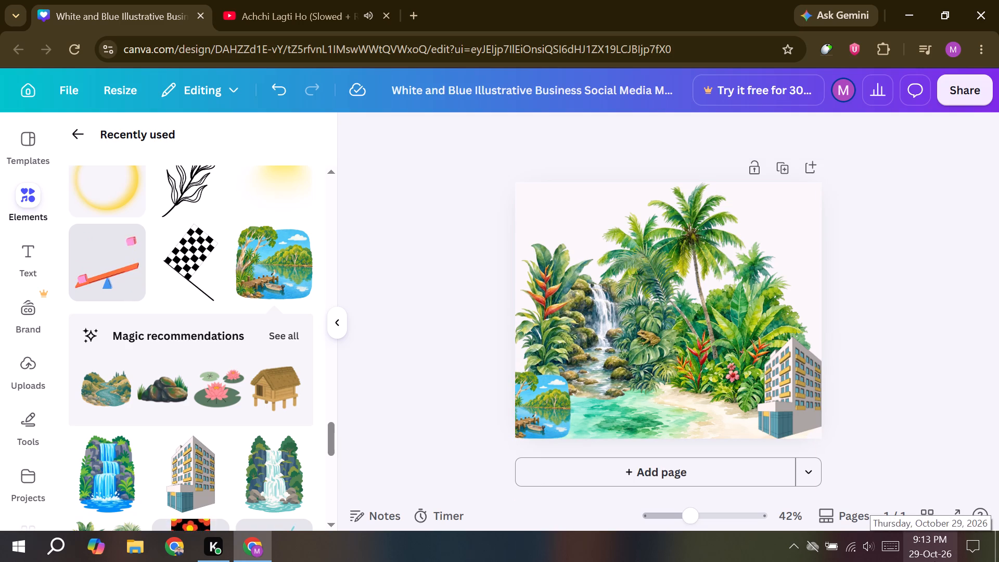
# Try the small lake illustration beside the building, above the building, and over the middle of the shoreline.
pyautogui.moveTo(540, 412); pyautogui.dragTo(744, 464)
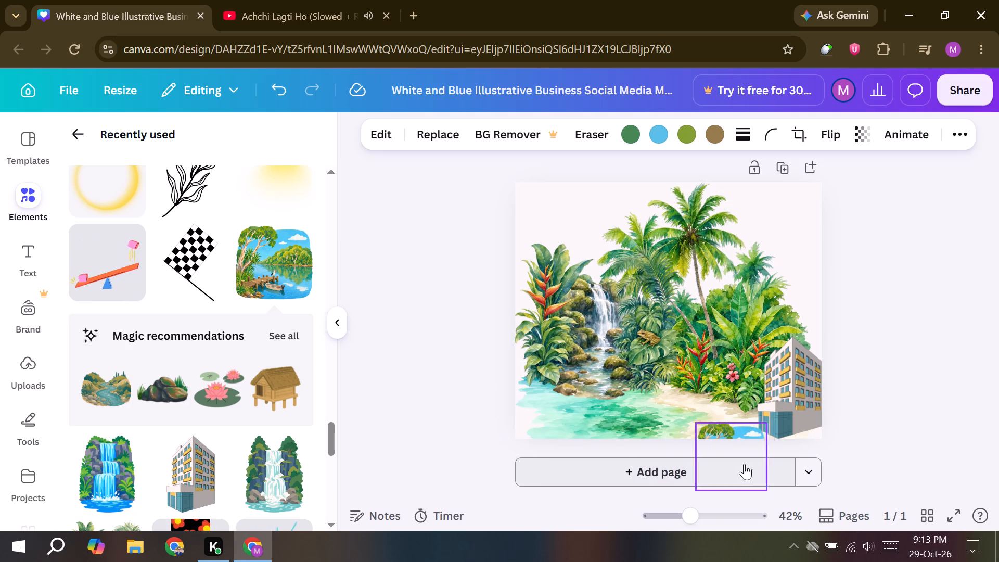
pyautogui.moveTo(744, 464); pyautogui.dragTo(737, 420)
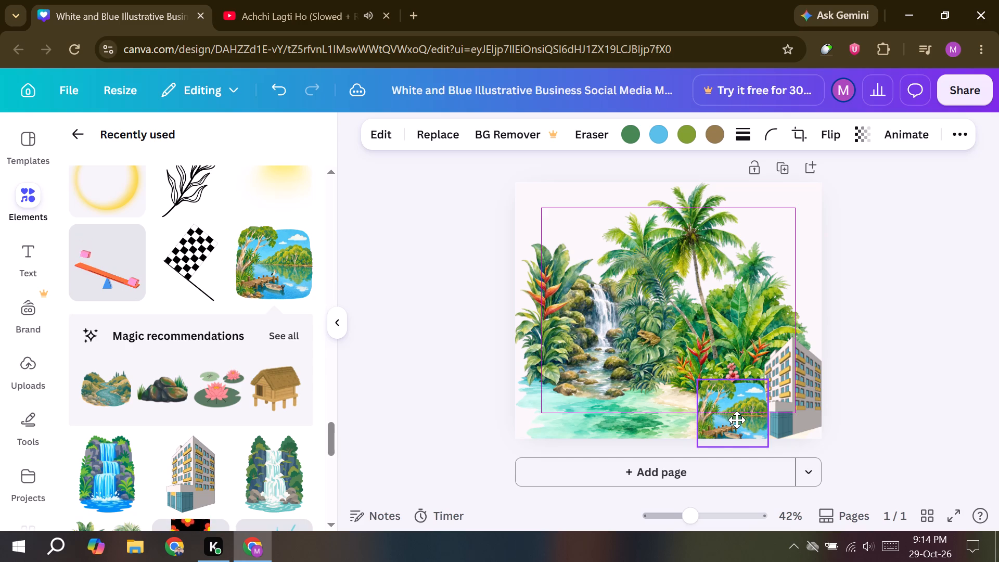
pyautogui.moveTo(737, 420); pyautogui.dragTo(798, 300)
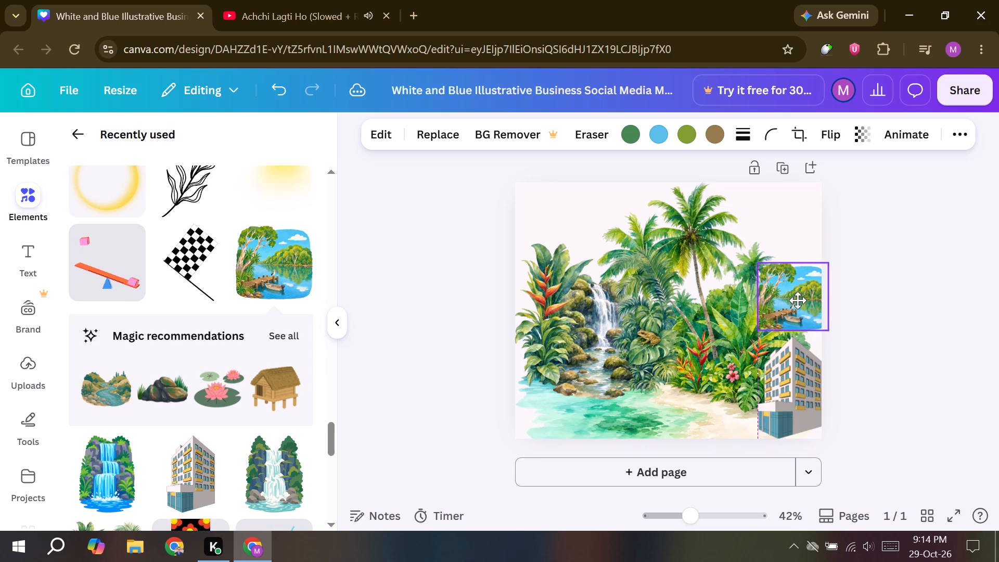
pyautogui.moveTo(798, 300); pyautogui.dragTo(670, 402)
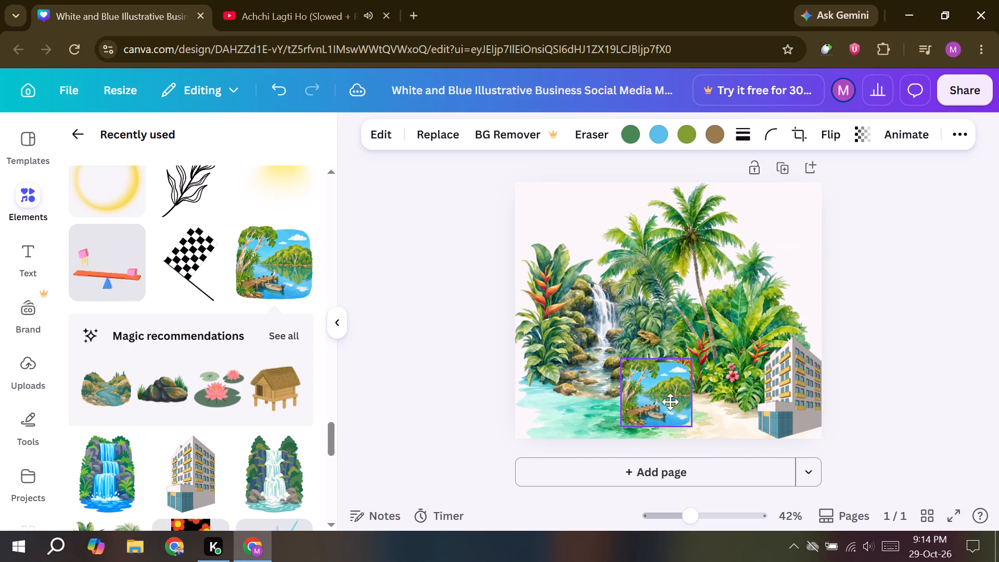
# Place the small lake illustration fully inside the page's lower-left corner, flush with the left and bottom edges.
pyautogui.moveTo(670, 402); pyautogui.dragTo(522, 416)
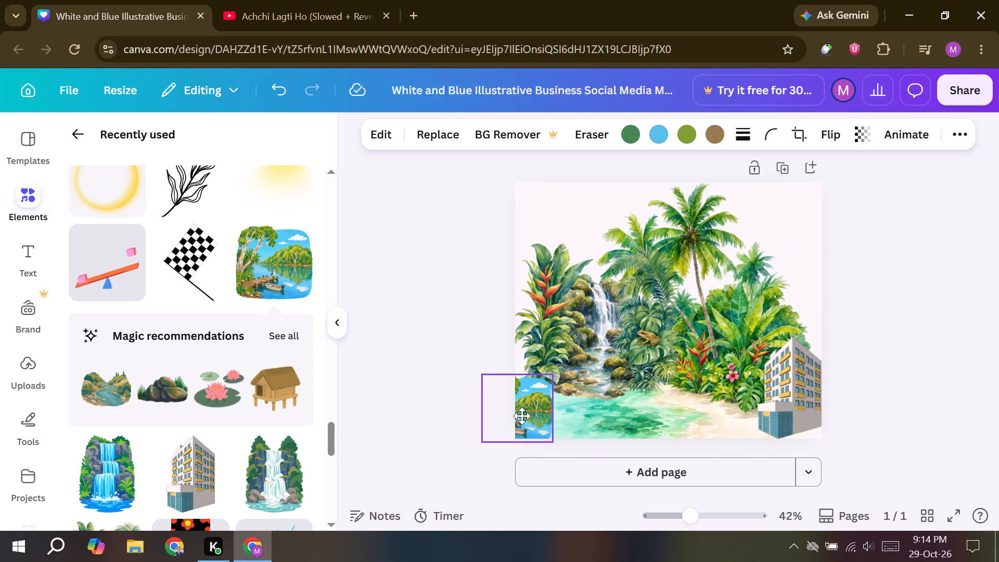
pyautogui.moveTo(522, 416); pyautogui.dragTo(519, 423)
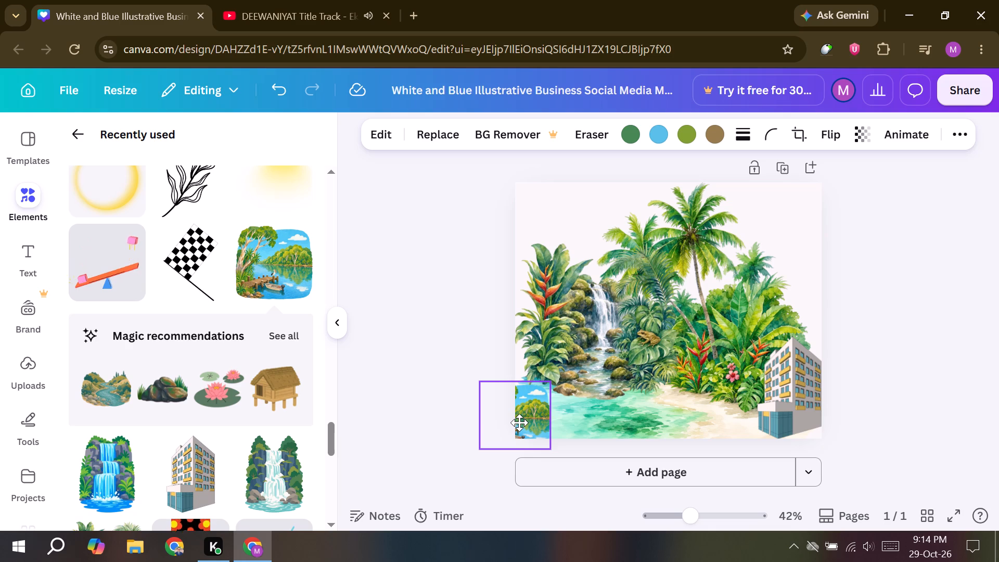
pyautogui.moveTo(519, 423); pyautogui.dragTo(554, 415)
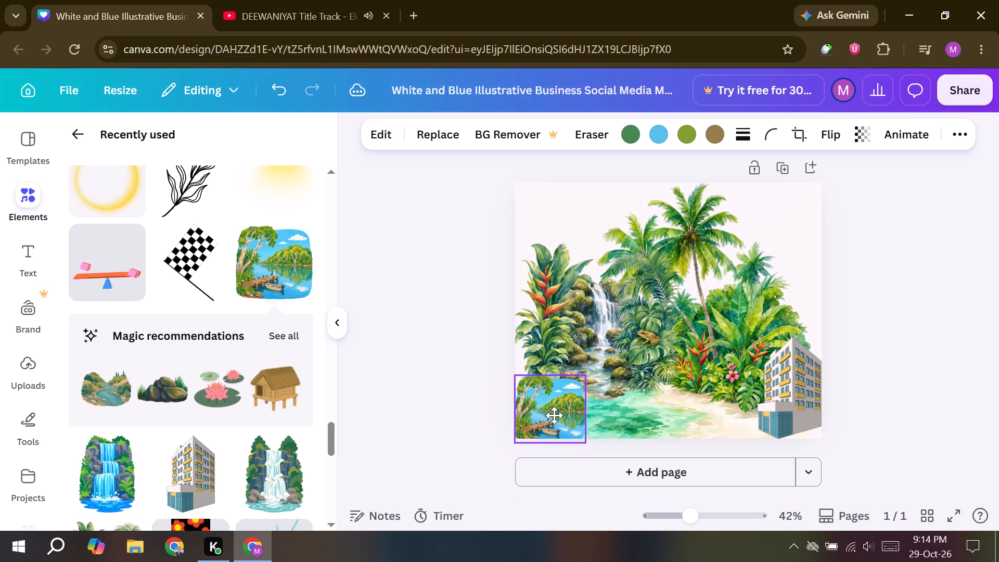
pyautogui.moveTo(554, 415); pyautogui.dragTo(554, 411)
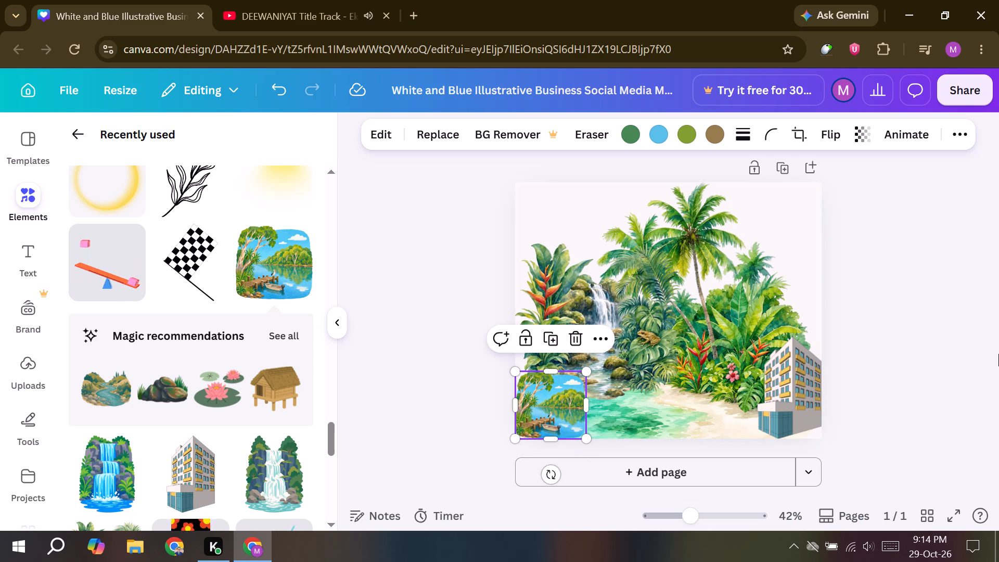
pyautogui.click(998, 354)
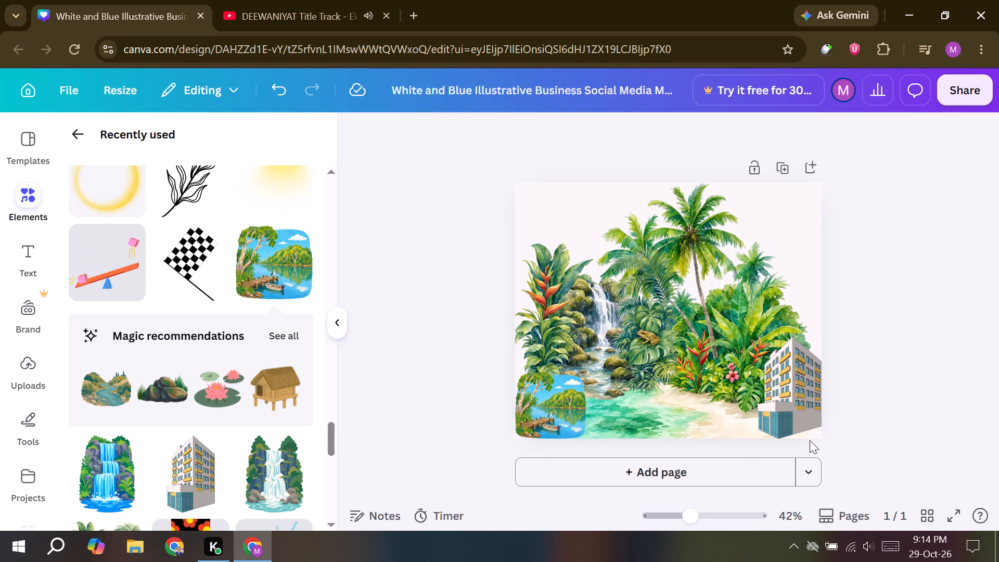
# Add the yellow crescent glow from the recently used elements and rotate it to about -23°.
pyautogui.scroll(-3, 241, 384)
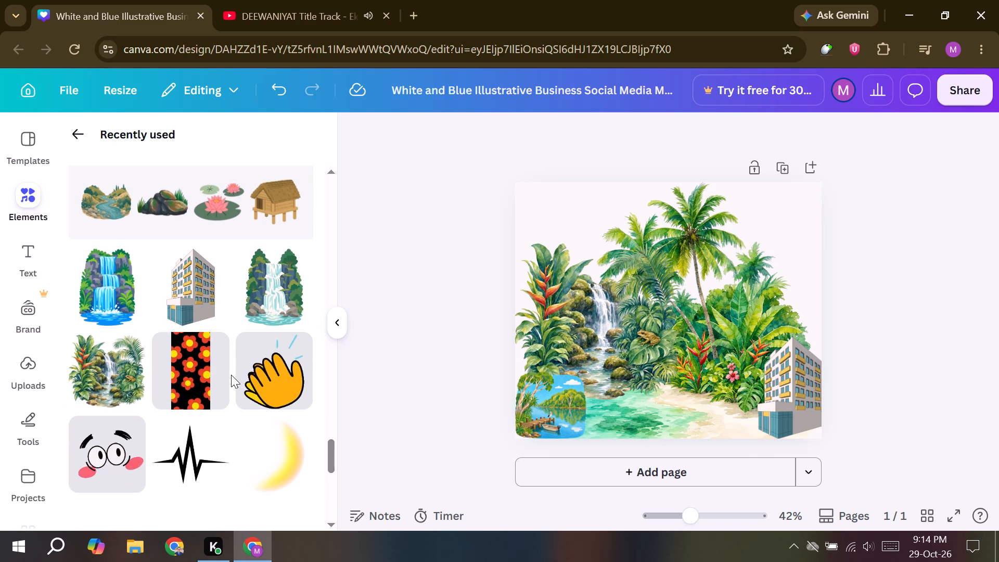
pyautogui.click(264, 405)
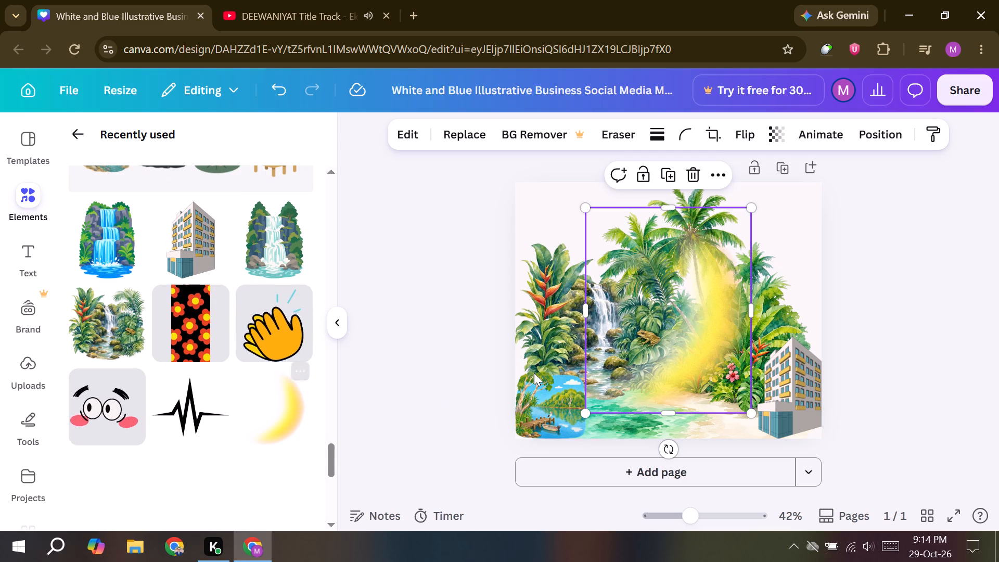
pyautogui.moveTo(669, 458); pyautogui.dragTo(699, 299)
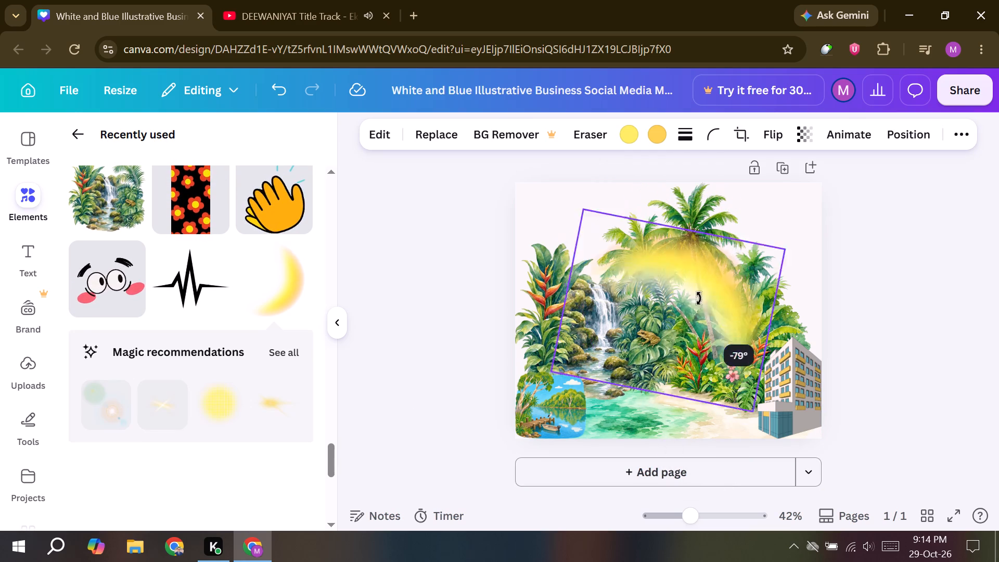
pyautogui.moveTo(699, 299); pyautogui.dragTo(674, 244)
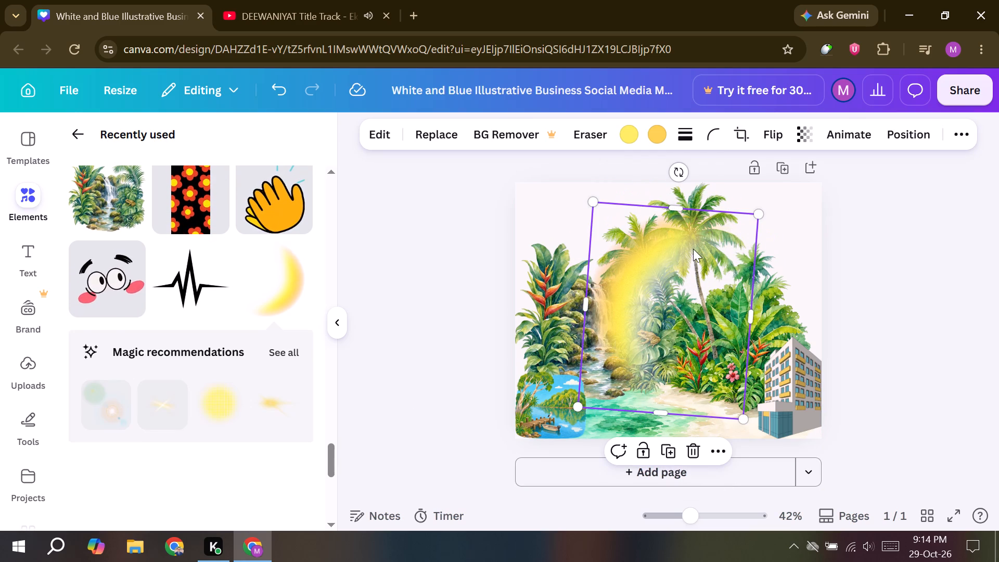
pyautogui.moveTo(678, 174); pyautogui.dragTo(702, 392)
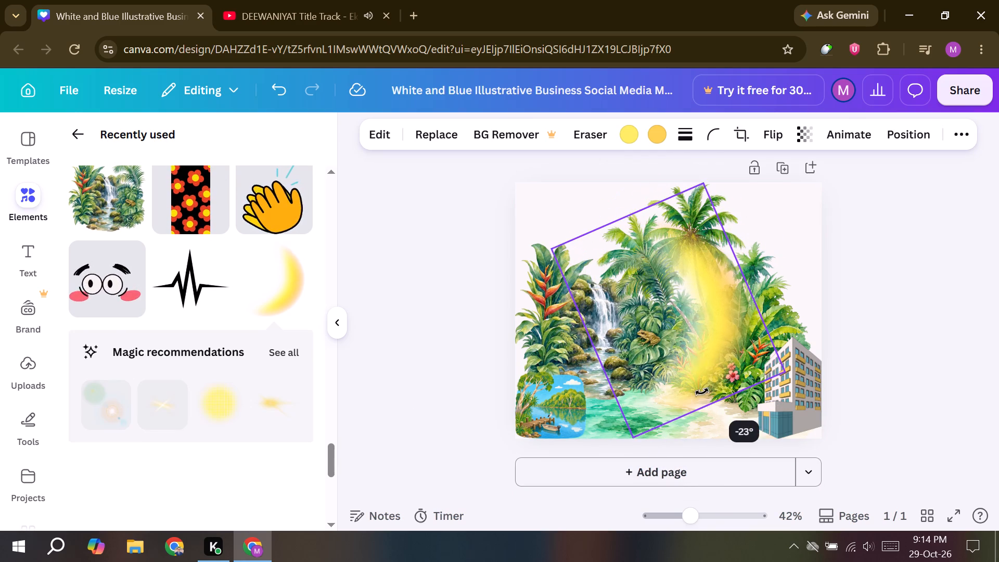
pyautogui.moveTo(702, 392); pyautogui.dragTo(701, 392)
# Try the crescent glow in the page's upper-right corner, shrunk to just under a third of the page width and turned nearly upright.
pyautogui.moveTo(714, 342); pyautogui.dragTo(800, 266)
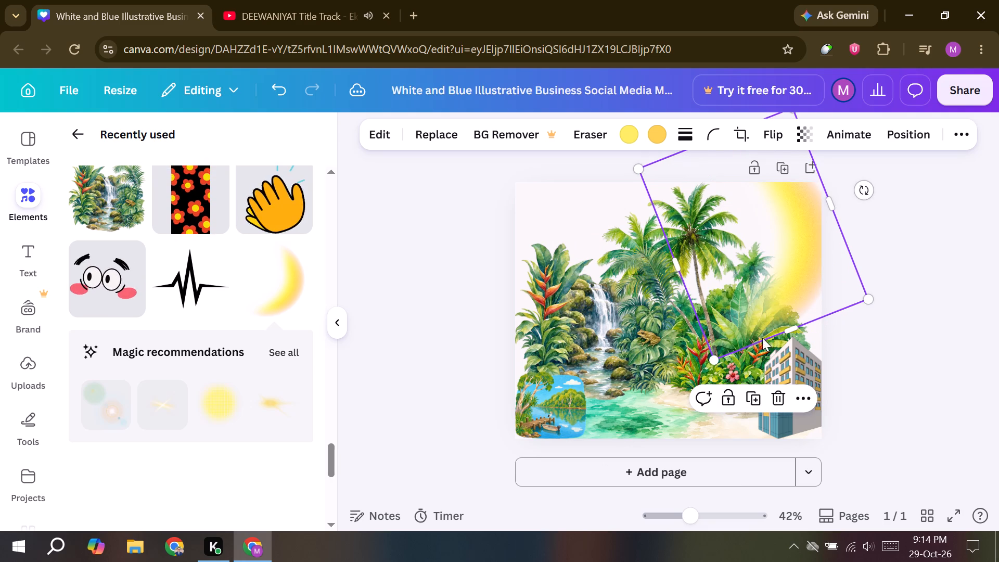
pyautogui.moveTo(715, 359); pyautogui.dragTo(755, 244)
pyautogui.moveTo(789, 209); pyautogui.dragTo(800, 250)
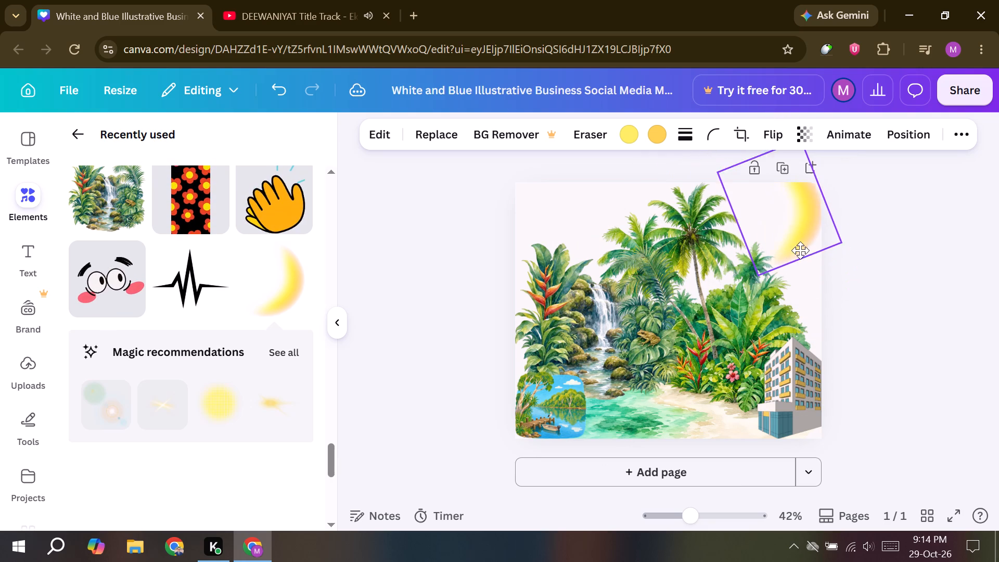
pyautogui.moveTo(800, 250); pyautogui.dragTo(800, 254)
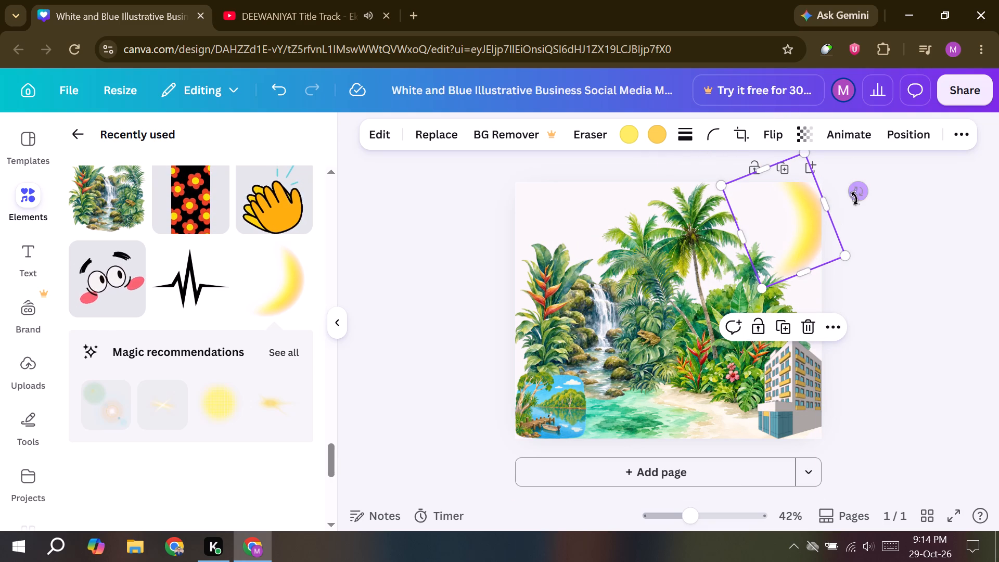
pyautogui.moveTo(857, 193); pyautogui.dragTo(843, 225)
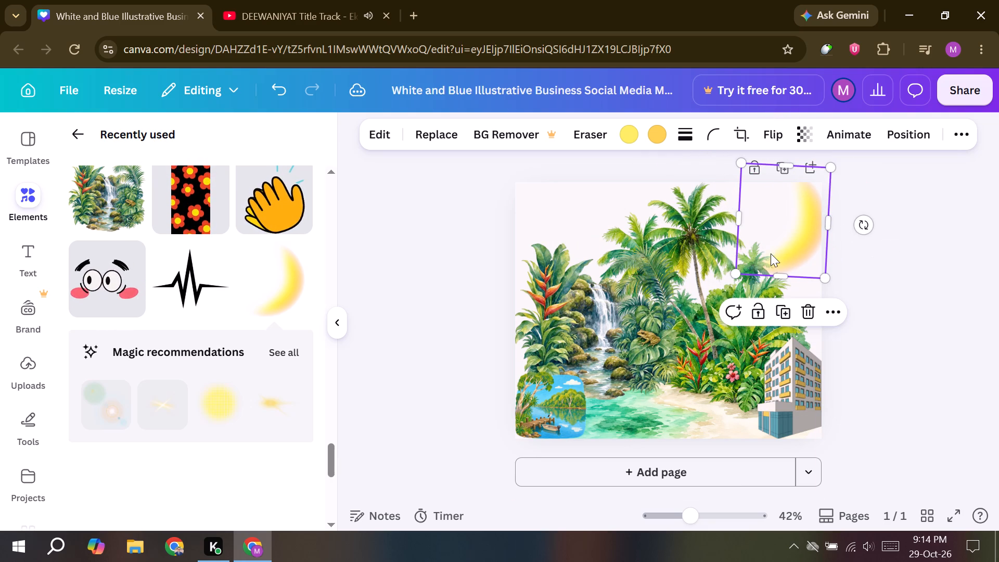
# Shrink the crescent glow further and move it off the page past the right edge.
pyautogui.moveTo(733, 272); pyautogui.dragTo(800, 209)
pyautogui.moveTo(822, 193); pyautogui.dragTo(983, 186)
# Browse further through the recently used elements for another graphic that suits the scene.
pyautogui.scroll(-4, 264, 349)
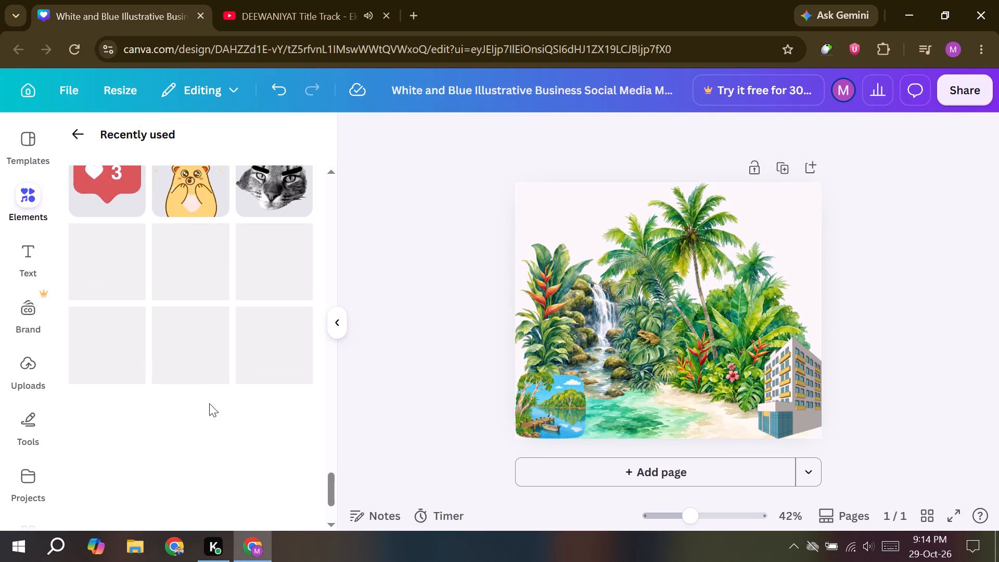
pyautogui.scroll(-5, 209, 403)
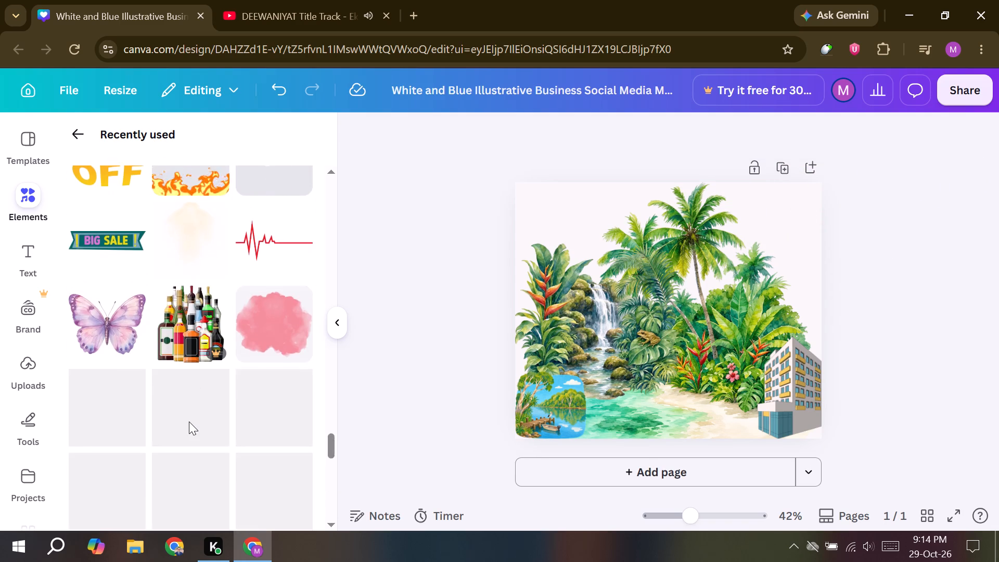
pyautogui.scroll(-2, 189, 421)
pyautogui.scroll(3, 193, 429)
pyautogui.scroll(-10, 193, 429)
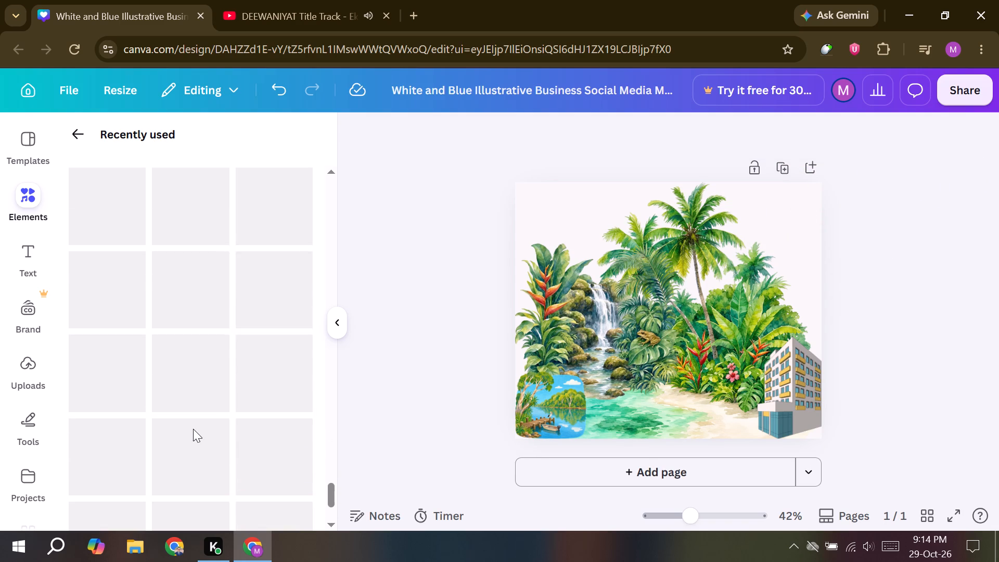
pyautogui.scroll(5, 193, 429)
pyautogui.scroll(-10, 187, 429)
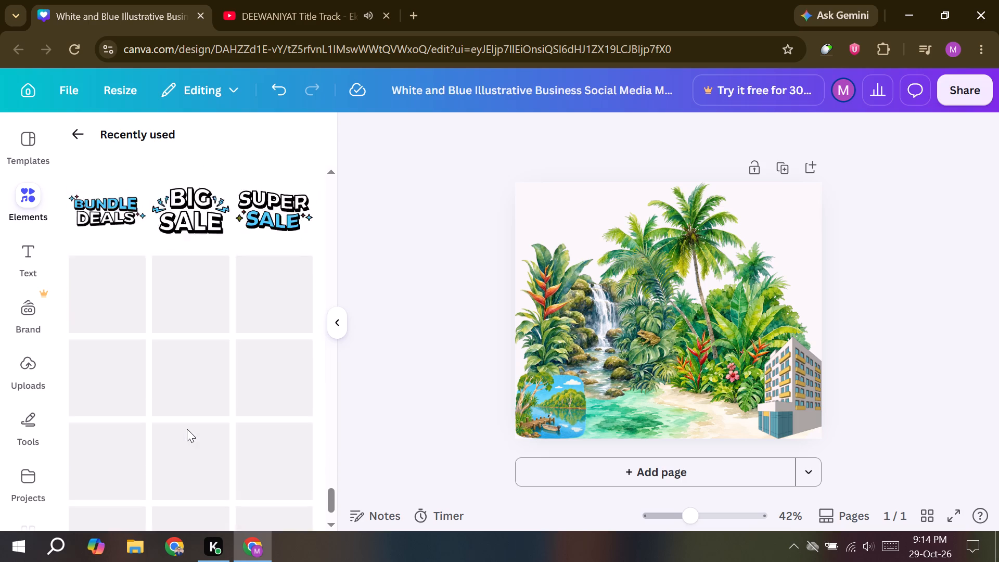
pyautogui.scroll(-7, 187, 429)
pyautogui.scroll(1, 170, 373)
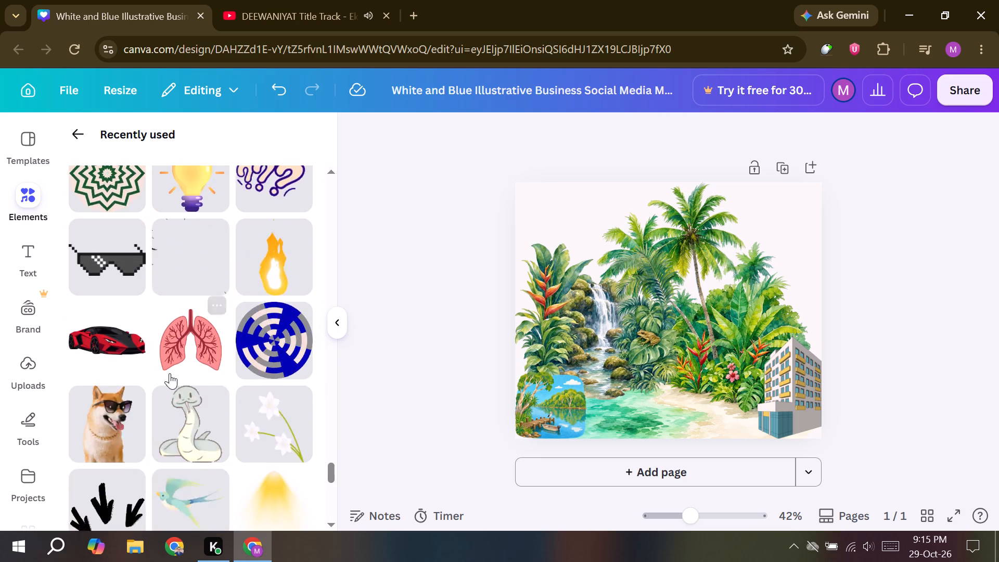
pyautogui.scroll(1, 170, 373)
pyautogui.scroll(-17, 169, 372)
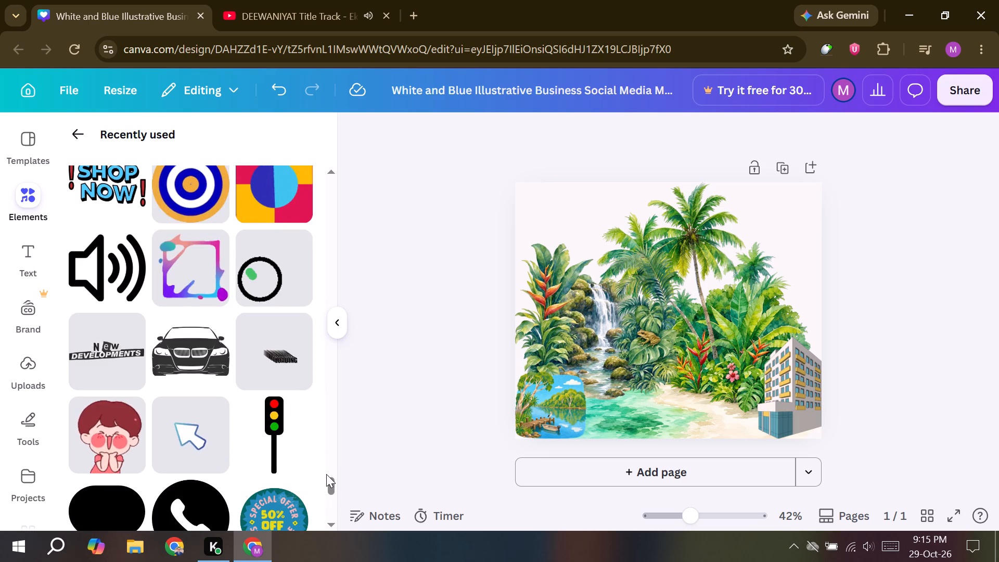
pyautogui.moveTo(331, 484); pyautogui.dragTo(267, 138)
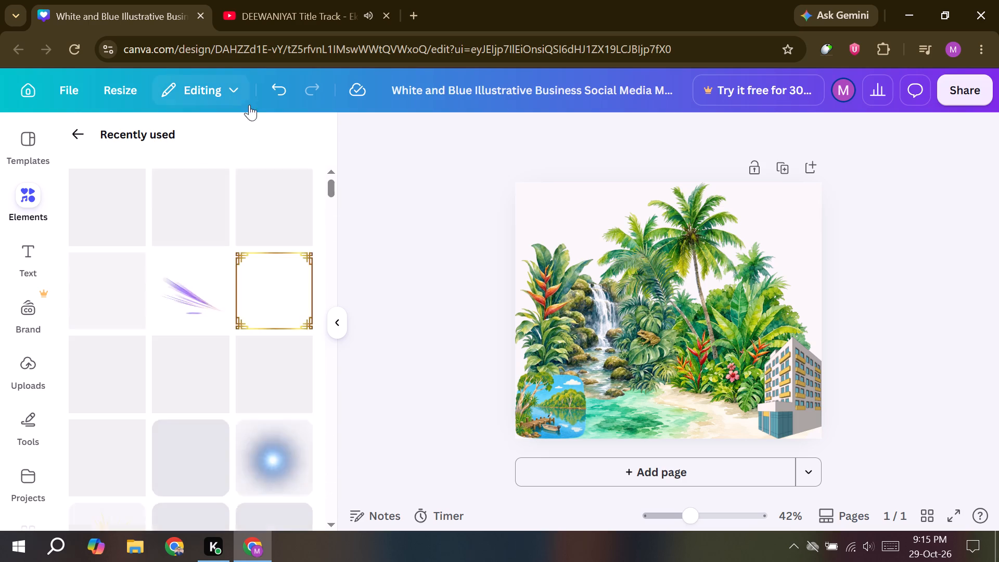
# Add the purple-blue starburst light from the recently used elements to the middle of the page.
pyautogui.scroll(-3, 149, 241)
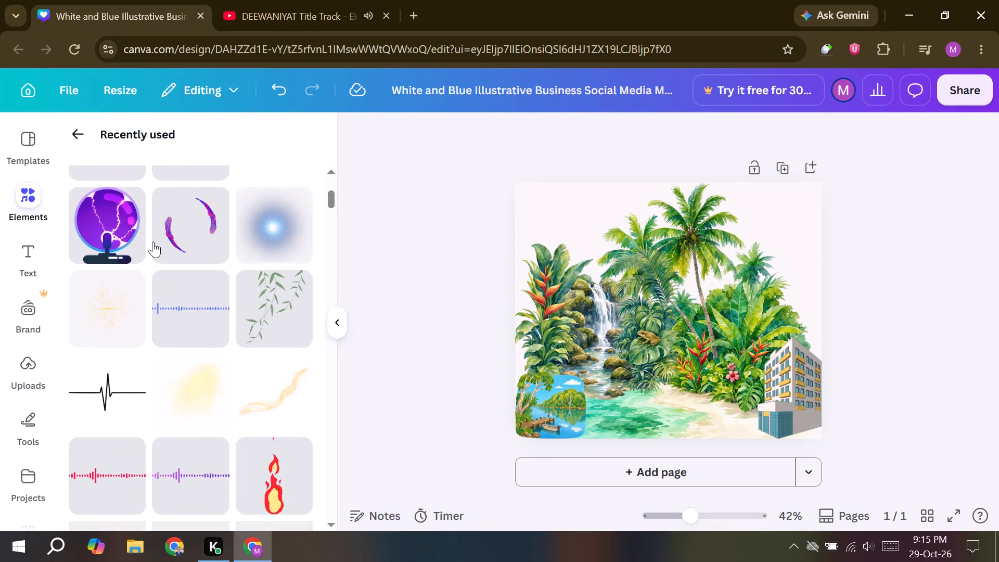
pyautogui.scroll(-3, 167, 250)
pyautogui.scroll(-3, 220, 252)
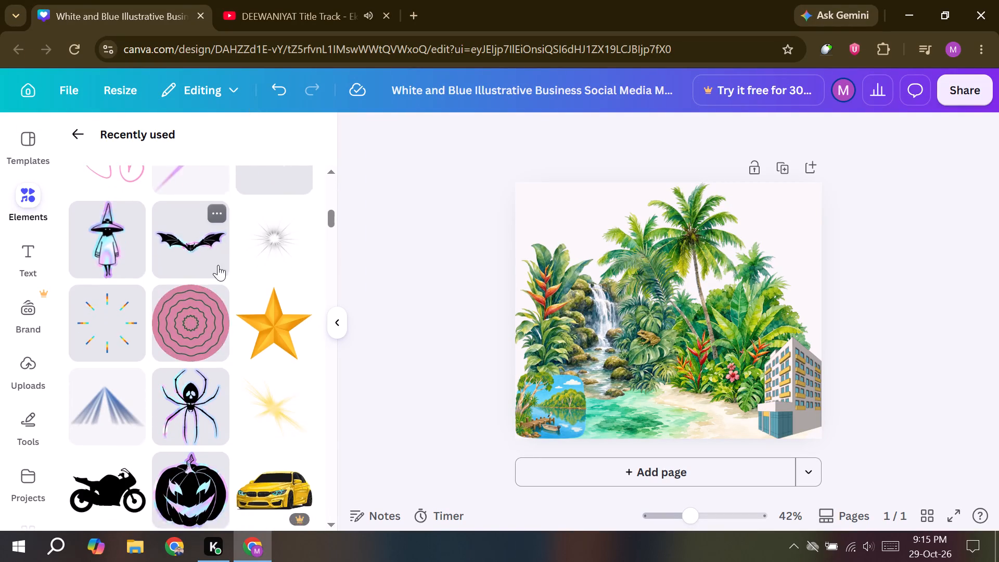
pyautogui.scroll(-3, 218, 265)
pyautogui.scroll(-1, 144, 300)
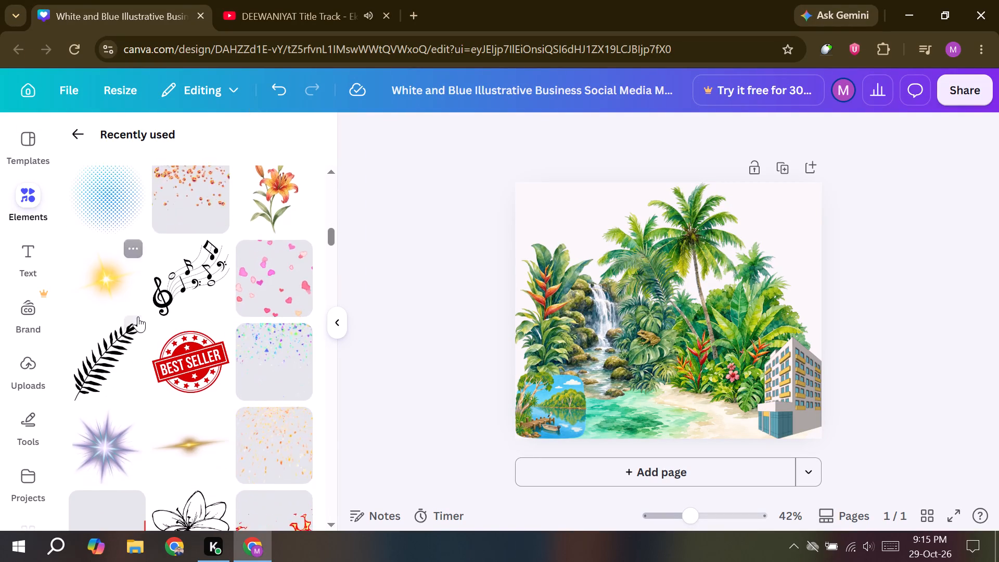
pyautogui.scroll(-2, 138, 316)
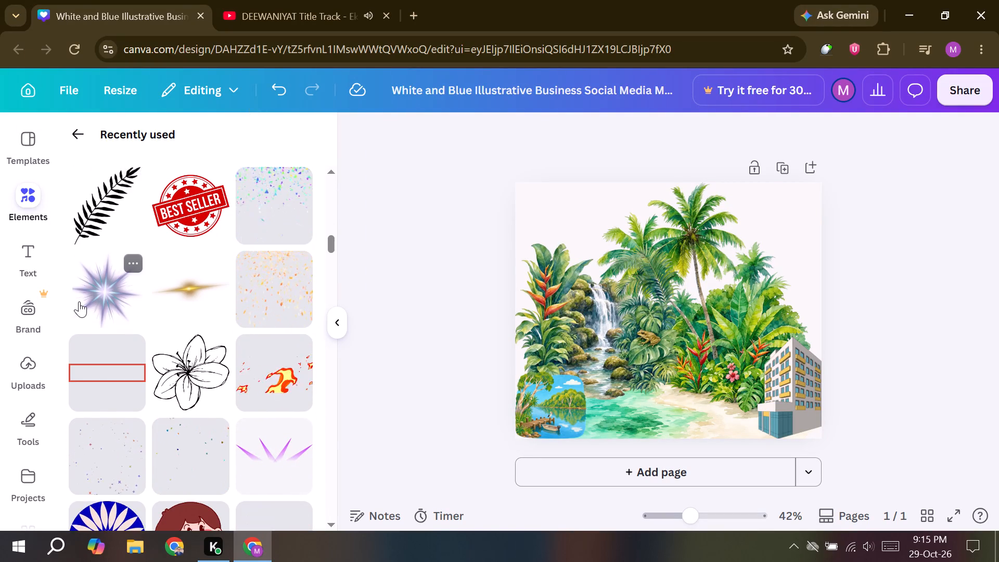
pyautogui.click(79, 301)
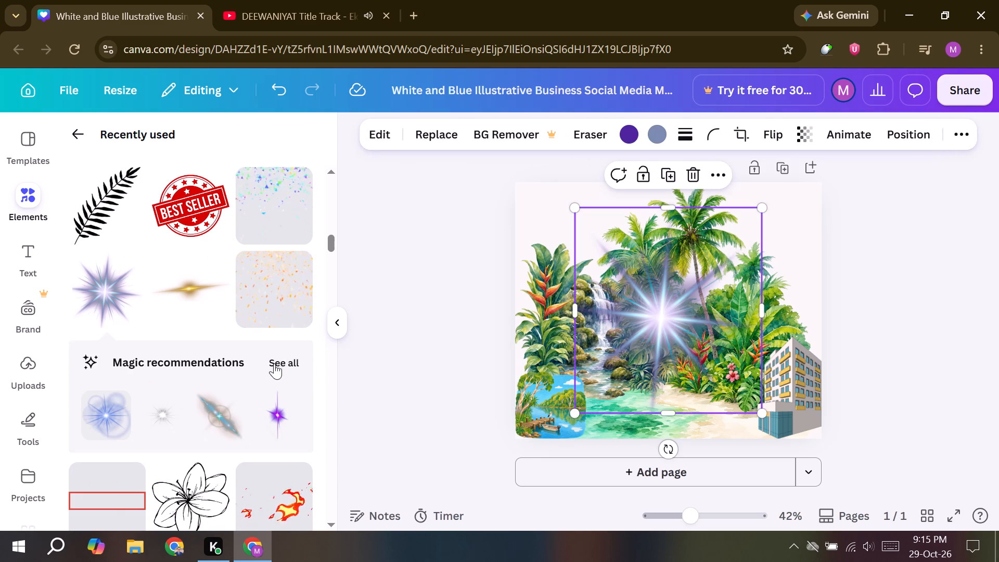
# Browse all the recommended light effects related to the starburst.
pyautogui.click(277, 361)
pyautogui.scroll(-3, 197, 314)
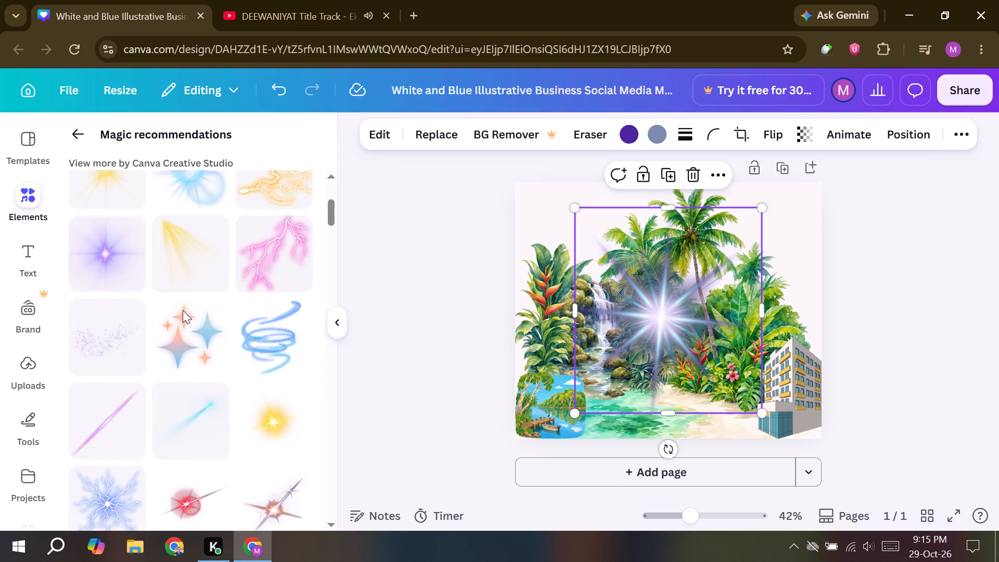
pyautogui.scroll(-2, 183, 325)
pyautogui.scroll(-2, 166, 380)
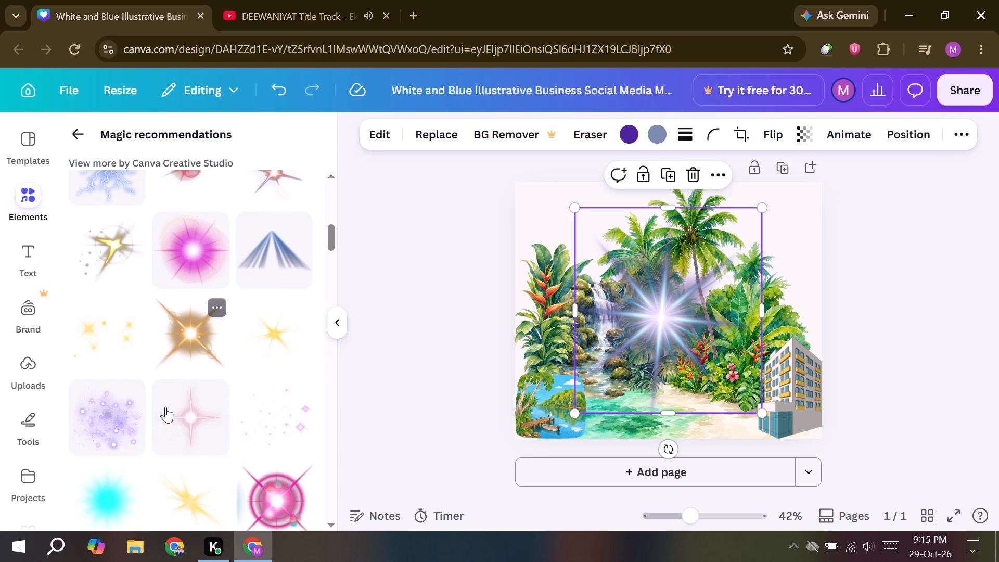
pyautogui.scroll(-7, 165, 407)
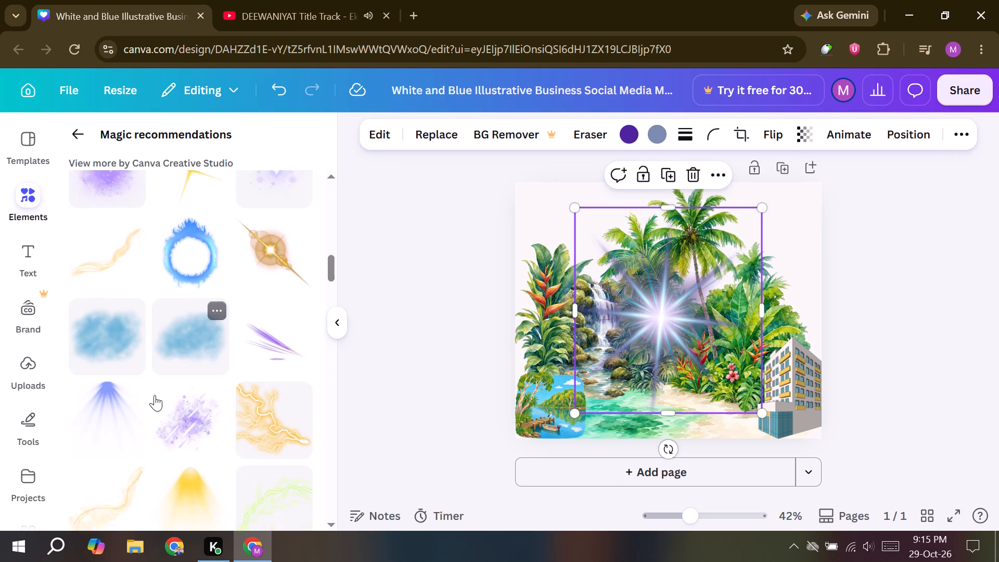
pyautogui.scroll(-1, 204, 442)
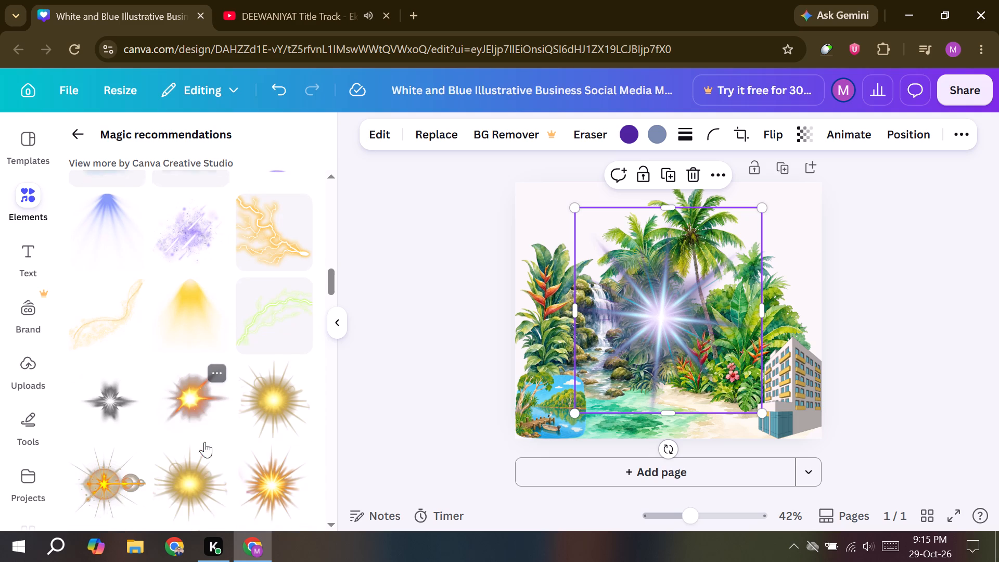
pyautogui.scroll(-2, 184, 440)
pyautogui.scroll(-3, 156, 407)
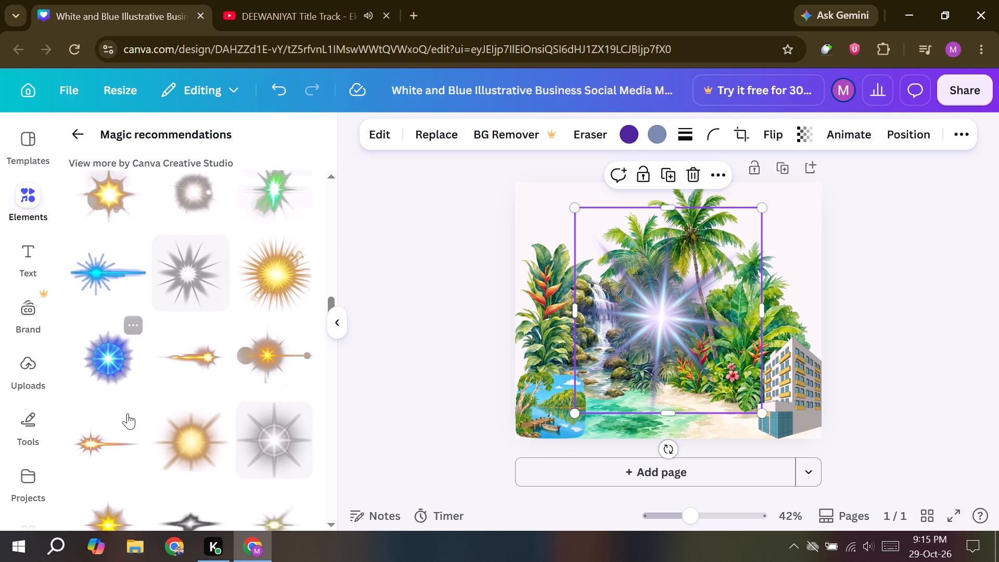
pyautogui.scroll(-4, 206, 330)
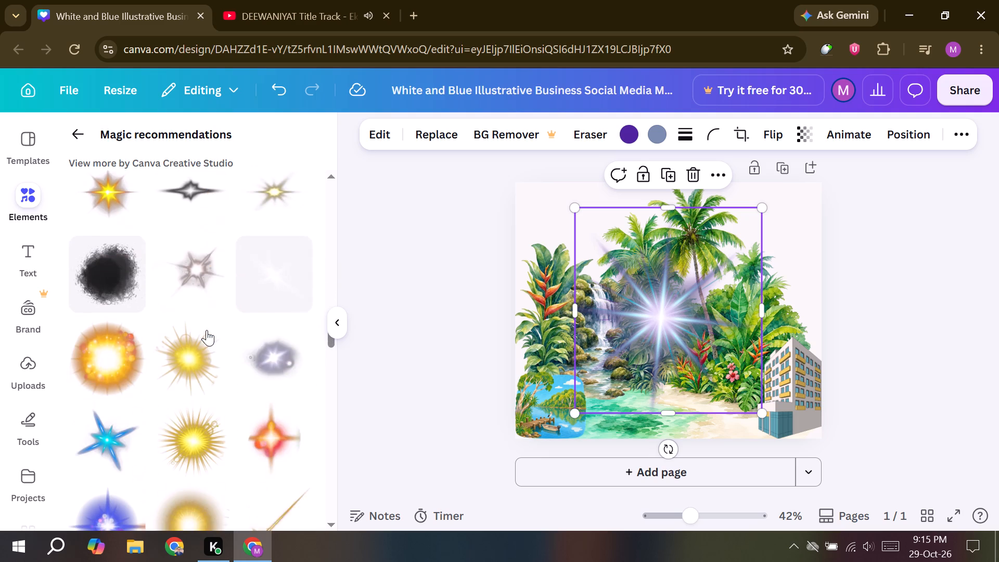
pyautogui.scroll(-5, 207, 330)
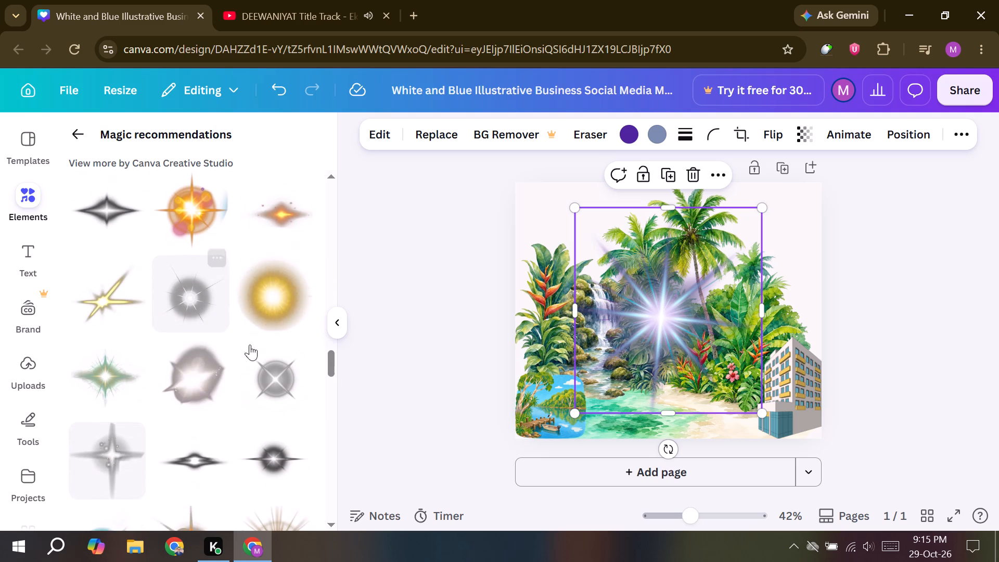
pyautogui.scroll(-6, 250, 309)
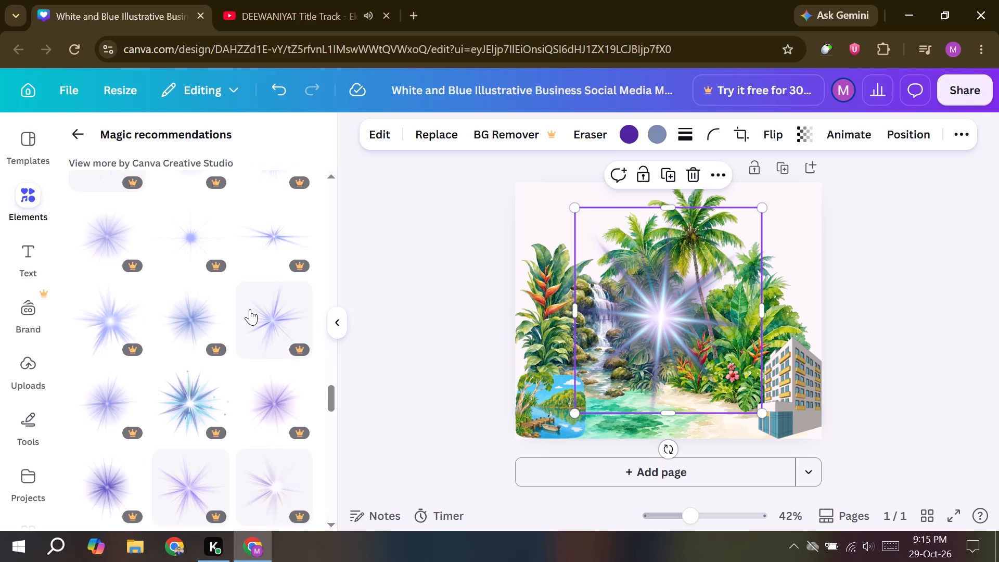
# Add the watercolor waterfall with mossy rocks from the recommendations to the middle of the page.
pyautogui.scroll(-7, 250, 309)
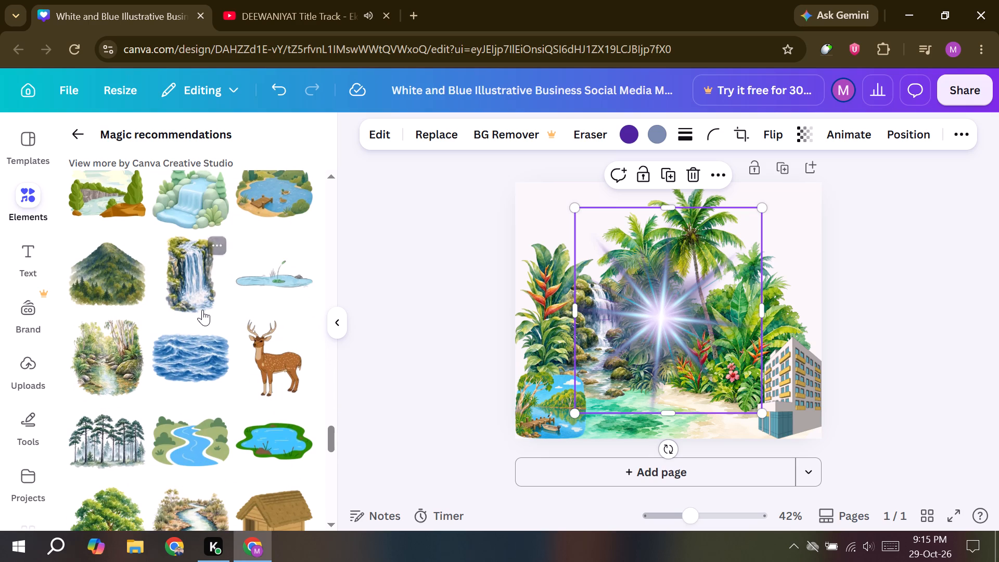
pyautogui.click(178, 284)
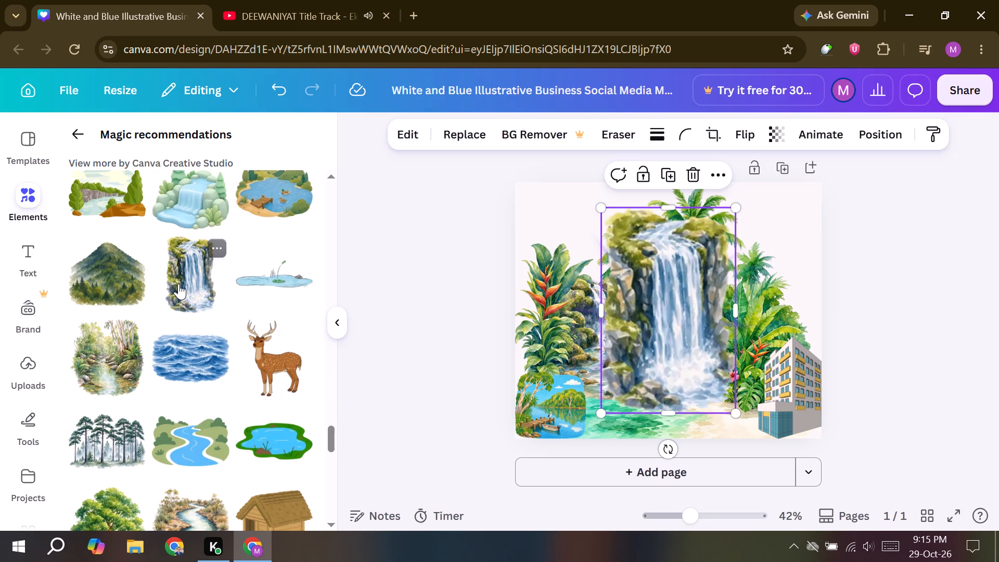
# Add the round golden sun glow with the white centre from the recommendations, over the large waterfall.
pyautogui.scroll(-5, 115, 288)
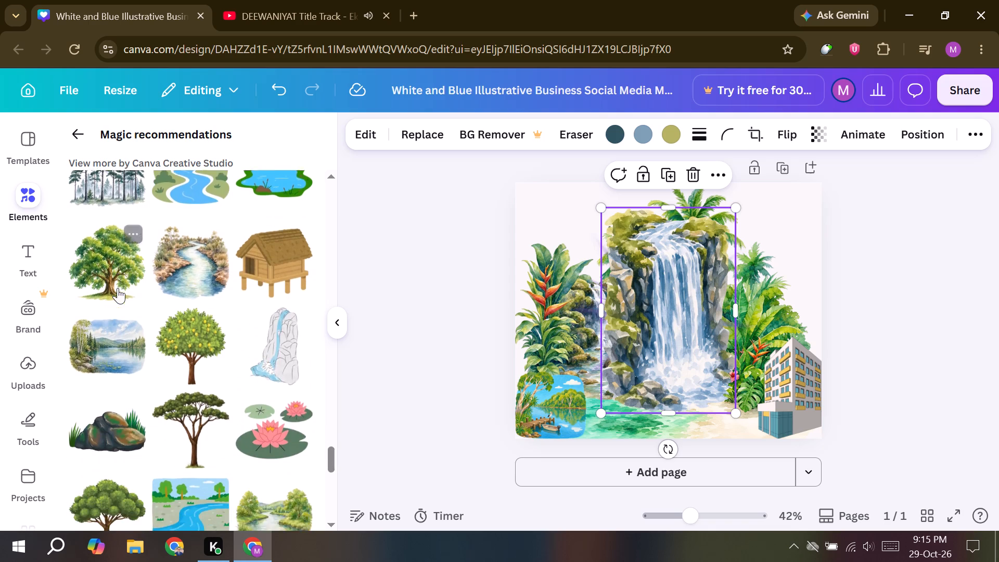
pyautogui.scroll(-11, 118, 288)
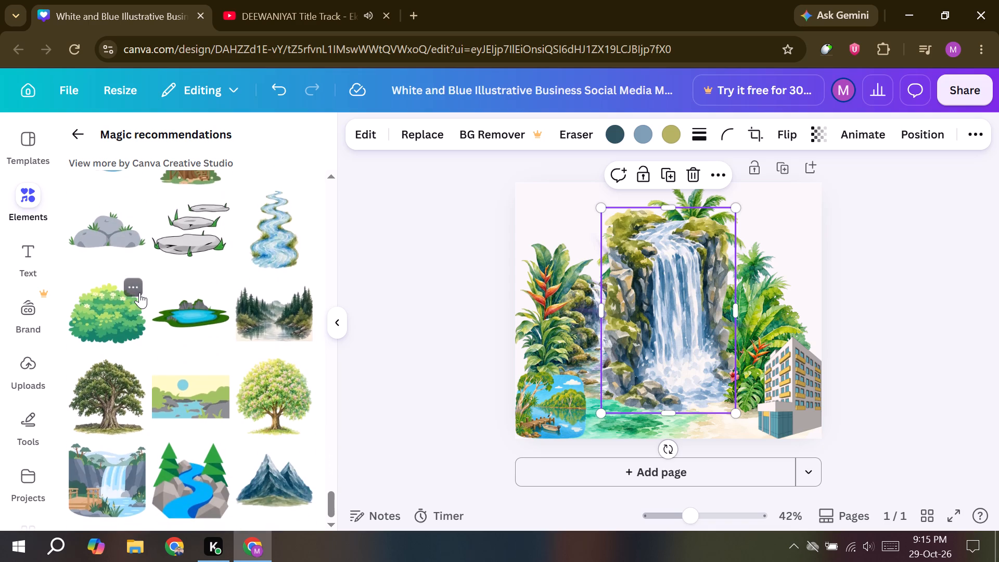
pyautogui.scroll(5, 139, 292)
pyautogui.scroll(16, 123, 244)
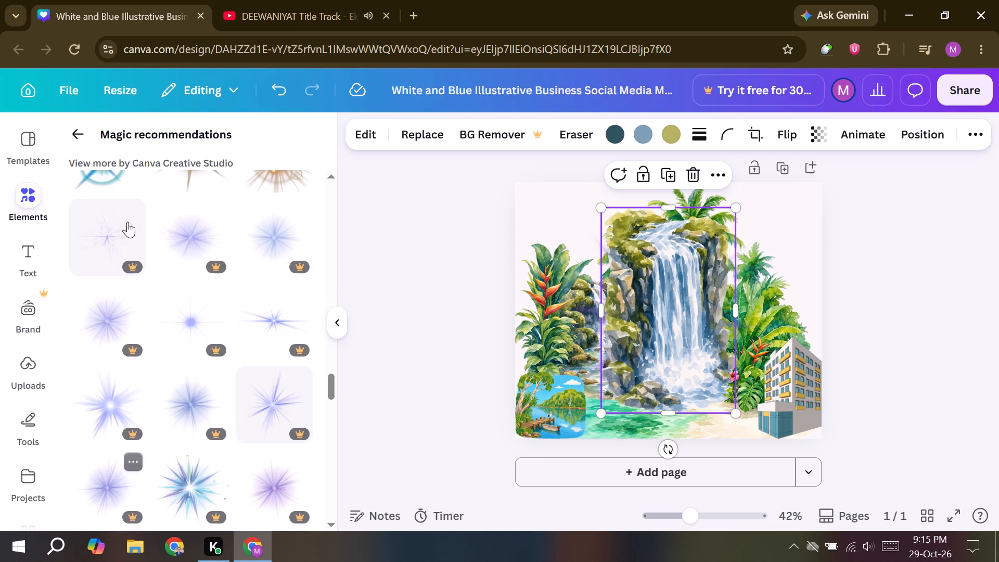
pyautogui.scroll(5, 127, 222)
pyautogui.click(277, 297)
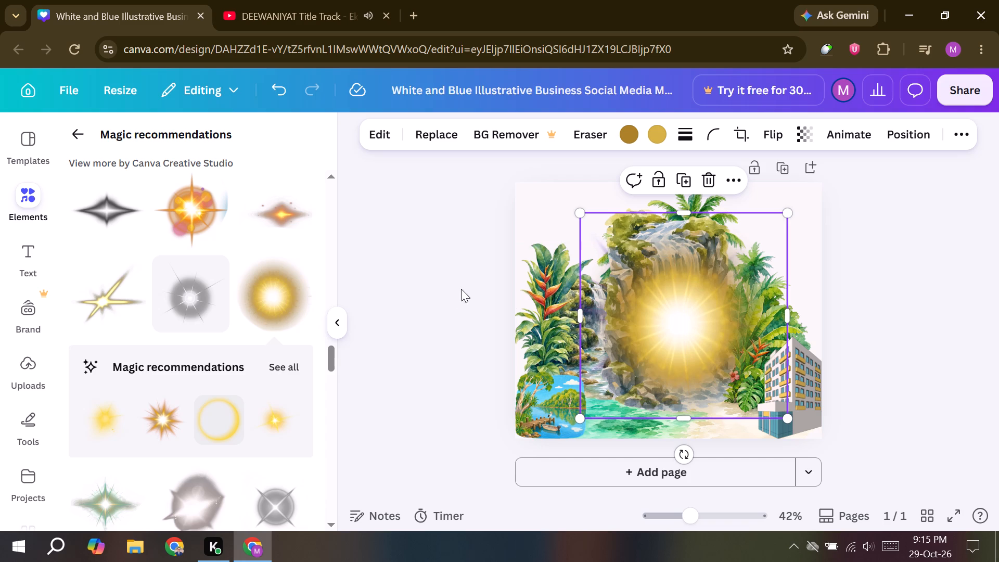
# Return to the recently used elements and move the golden sun glow off the waterfall into the page's upper-right corner.
pyautogui.scroll(9, 222, 285)
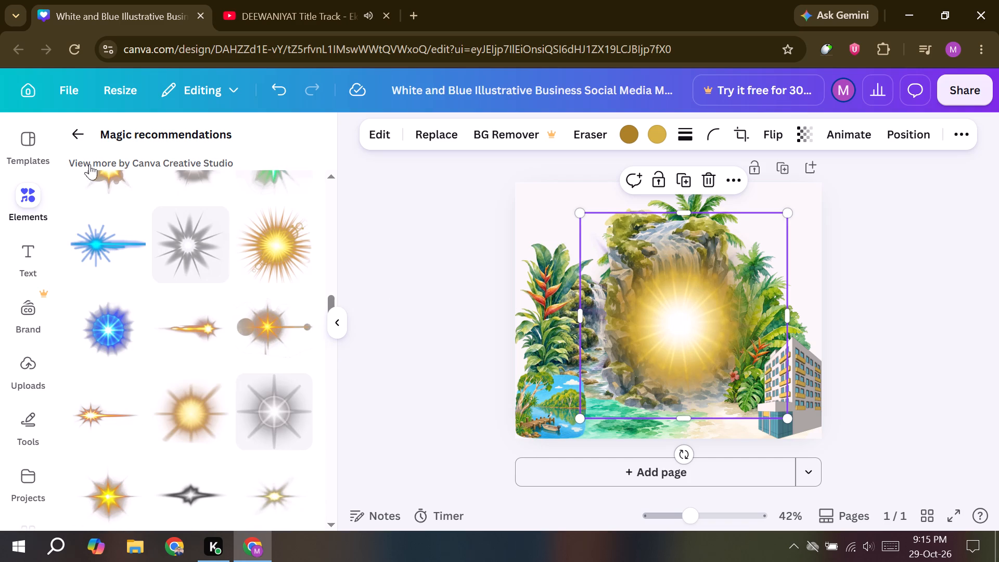
pyautogui.click(70, 137)
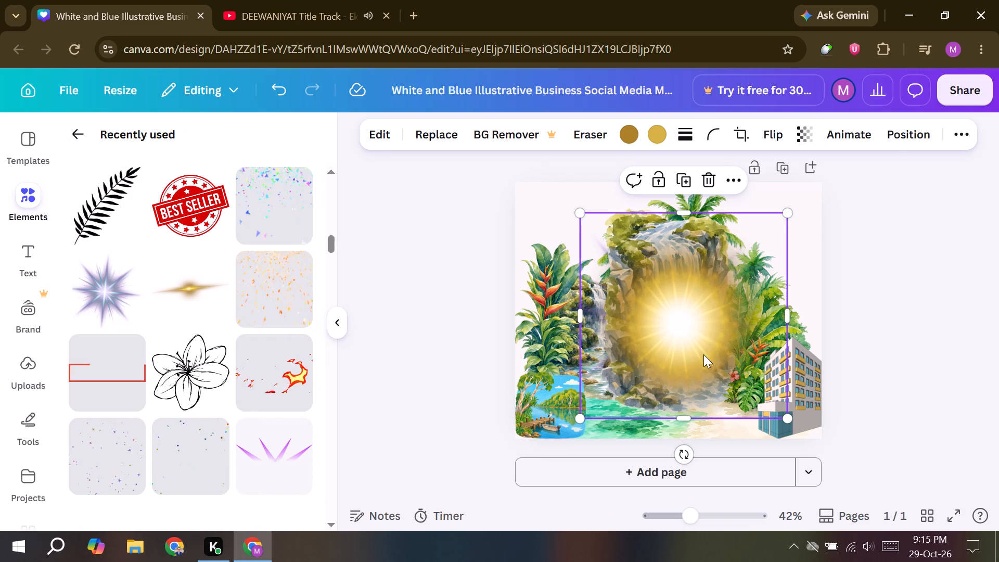
pyautogui.moveTo(687, 350); pyautogui.dragTo(835, 220)
# Move the tall mossy waterfall up clear of the small lake, and take the lake illustration off the page.
pyautogui.moveTo(635, 327); pyautogui.dragTo(527, 423)
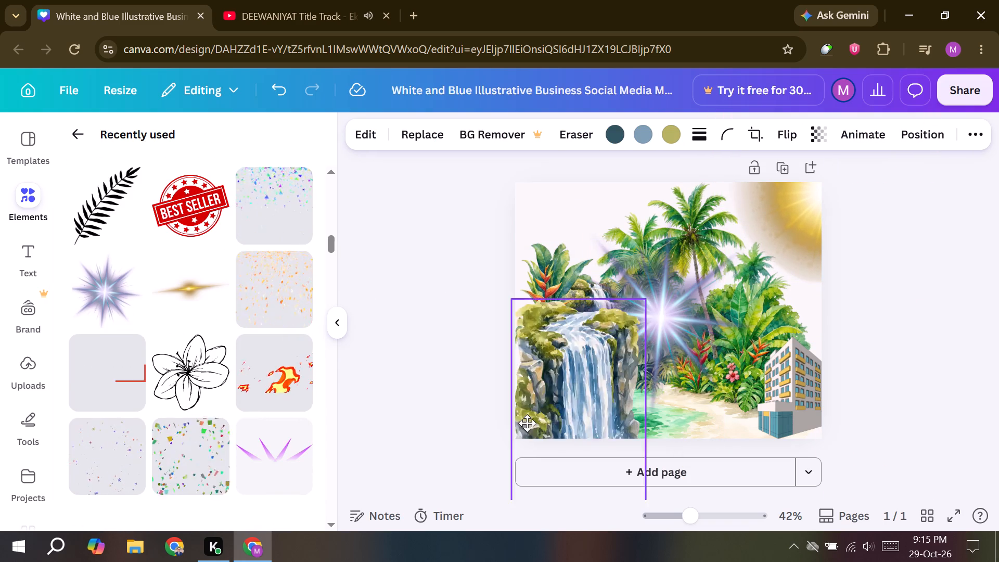
pyautogui.moveTo(527, 423); pyautogui.dragTo(565, 250)
pyautogui.moveTo(532, 421); pyautogui.dragTo(182, 442)
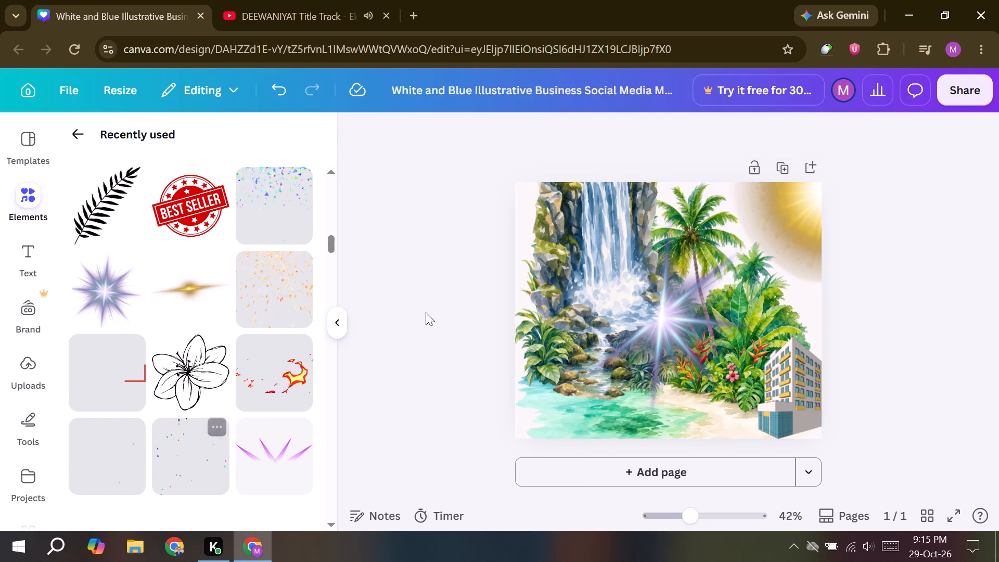
# Place the tall mossy waterfall along the page's left edge, with its left half beyond the page.
pyautogui.moveTo(562, 277); pyautogui.dragTo(479, 405)
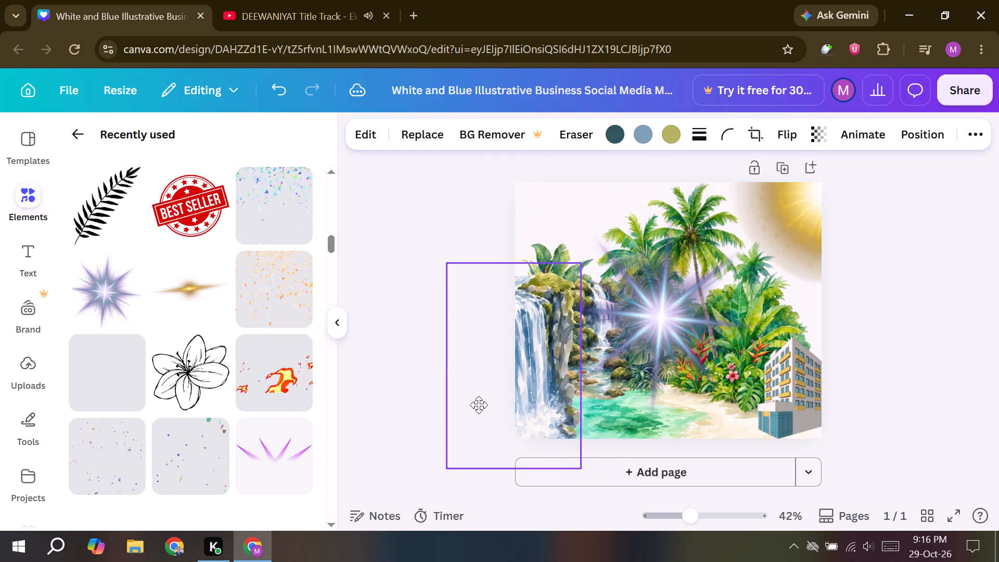
pyautogui.moveTo(479, 405); pyautogui.dragTo(487, 392)
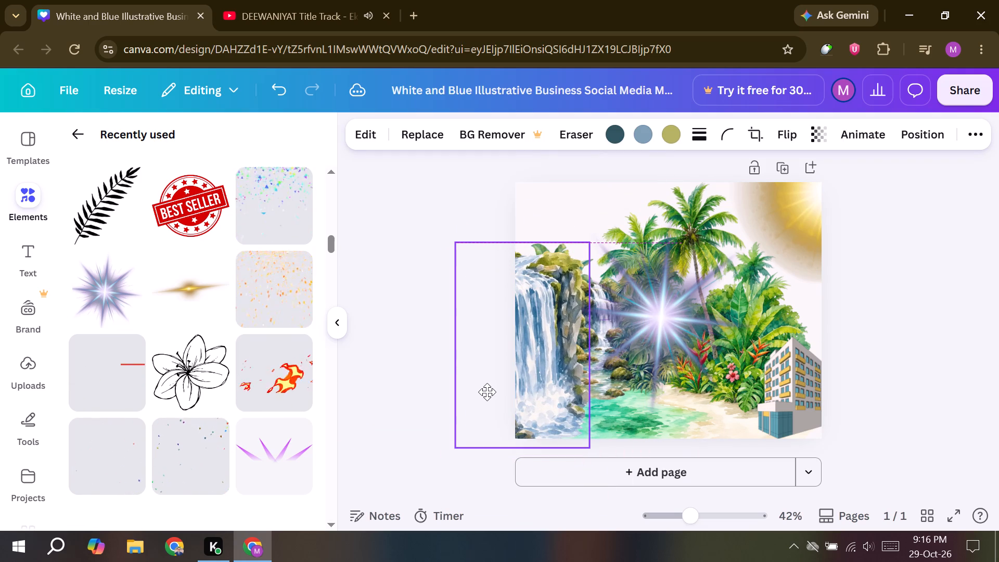
pyautogui.moveTo(487, 392); pyautogui.dragTo(487, 381)
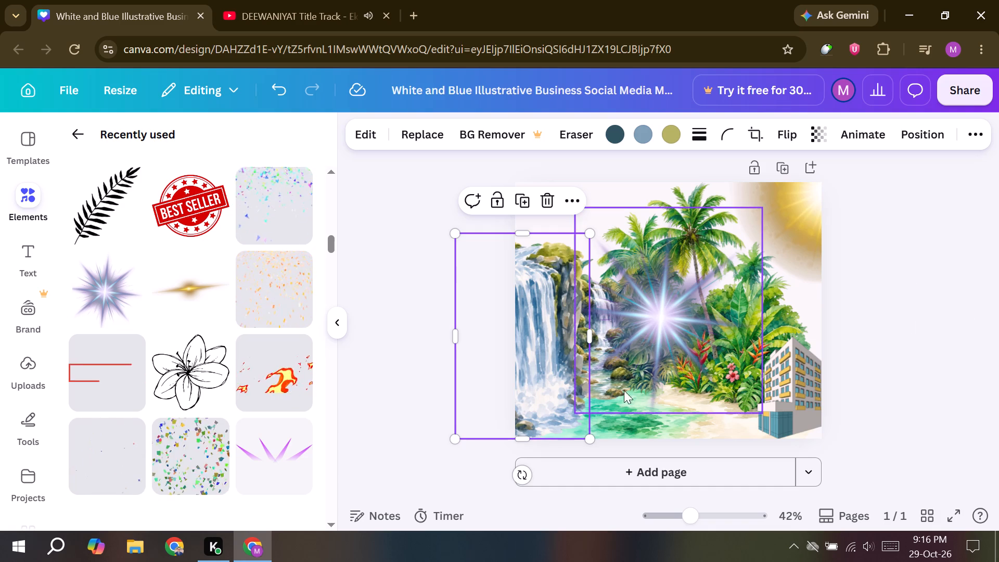
# Move the purple-blue starburst from the page's middle to the upper-right corner, over the golden sun glow.
pyautogui.moveTo(617, 342); pyautogui.dragTo(633, 345)
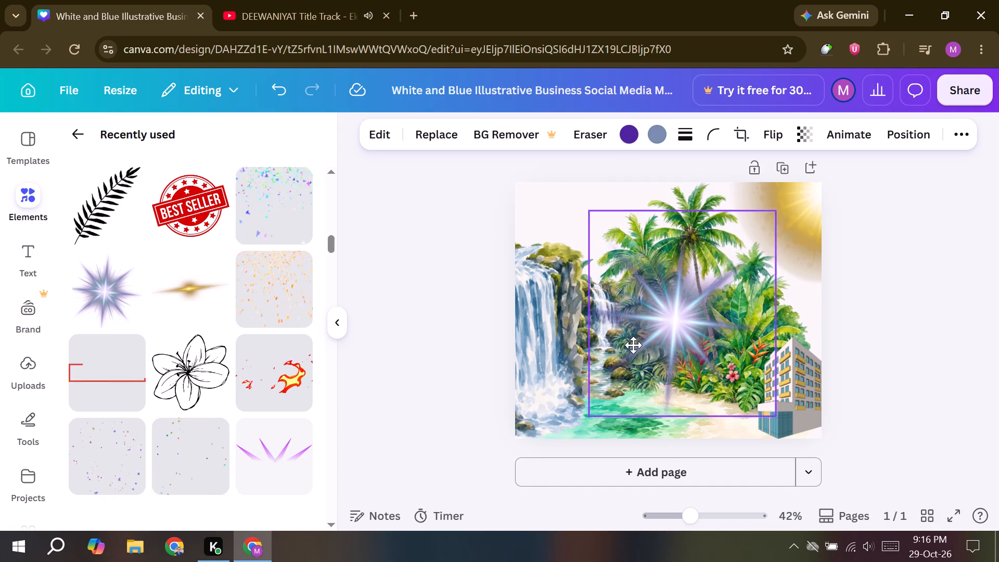
pyautogui.moveTo(633, 345); pyautogui.dragTo(783, 239)
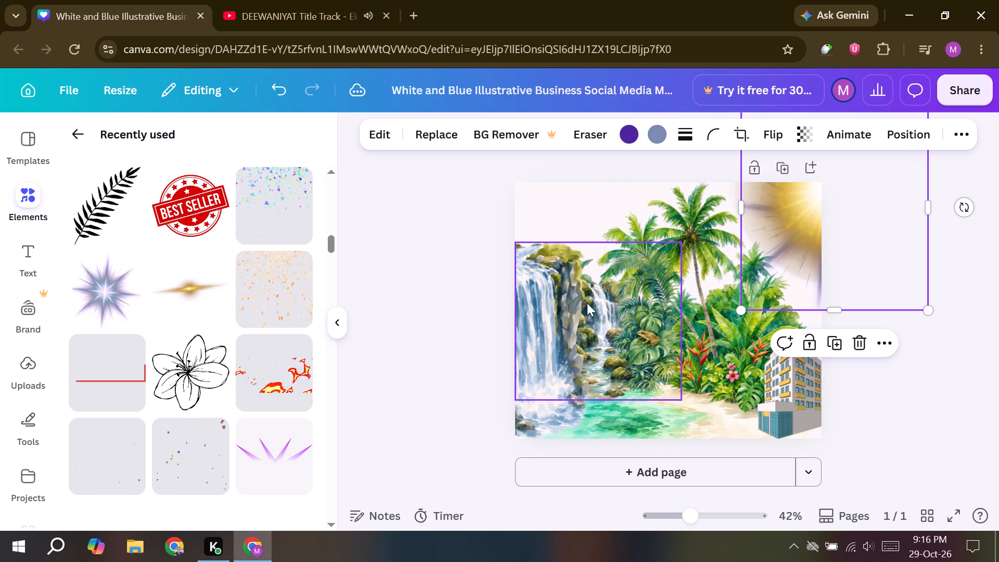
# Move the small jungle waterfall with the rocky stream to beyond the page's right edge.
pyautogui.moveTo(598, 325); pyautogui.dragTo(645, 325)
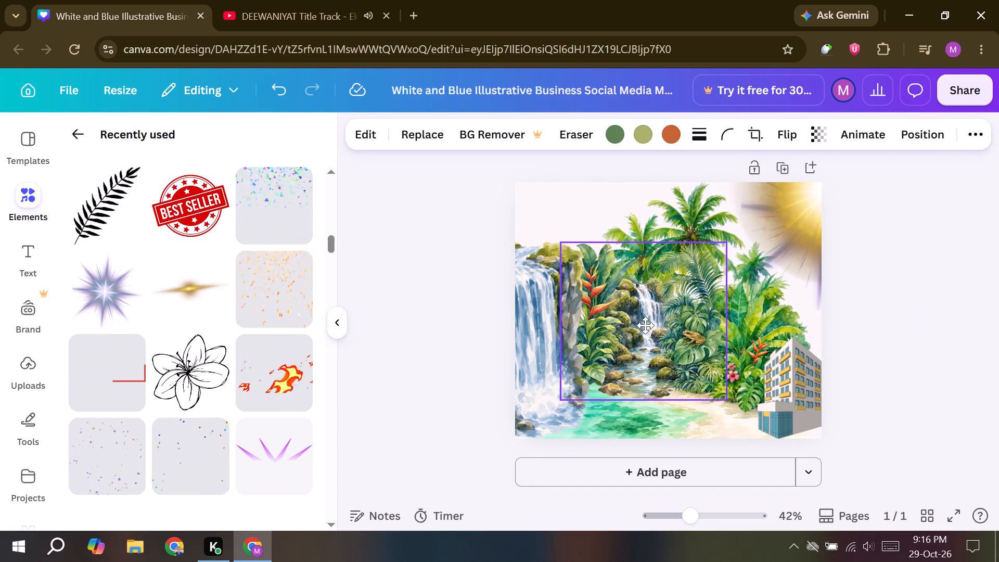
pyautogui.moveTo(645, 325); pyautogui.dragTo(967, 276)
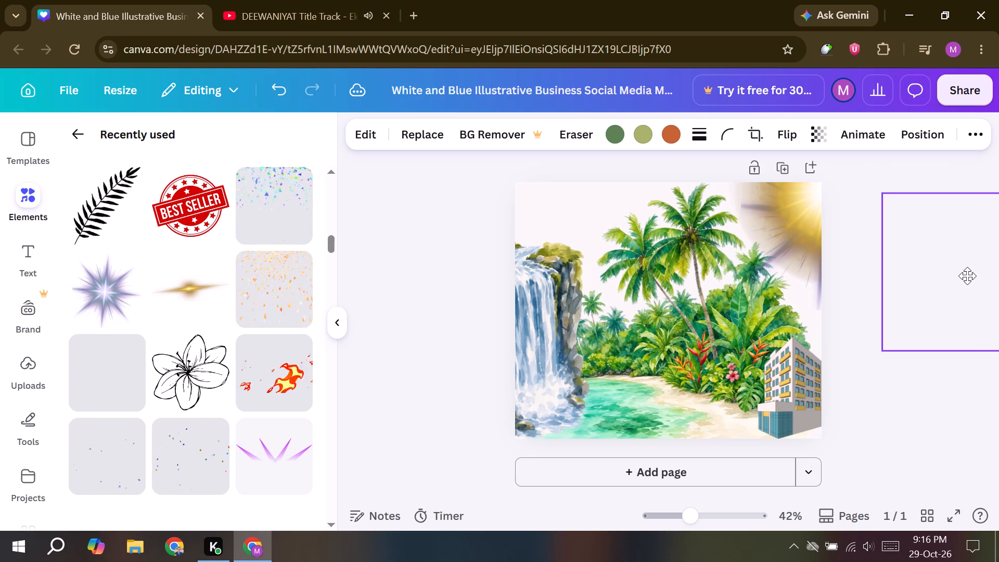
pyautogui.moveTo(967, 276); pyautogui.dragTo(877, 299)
# Reposition the tall waterfall slightly lower on the page's left edge so its base runs past the bottom edge.
pyautogui.moveTo(558, 339); pyautogui.dragTo(559, 340)
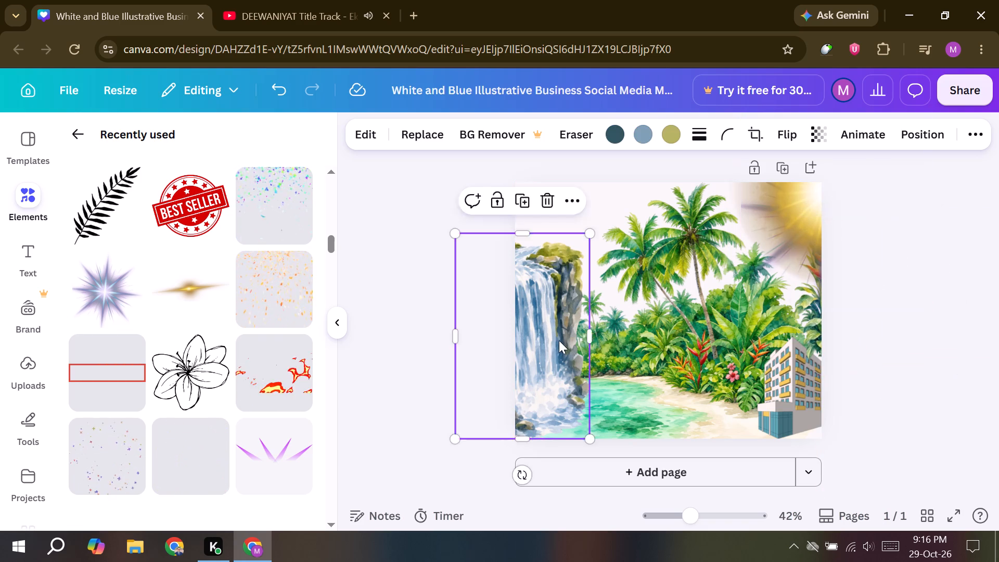
pyautogui.moveTo(559, 340); pyautogui.dragTo(644, 336)
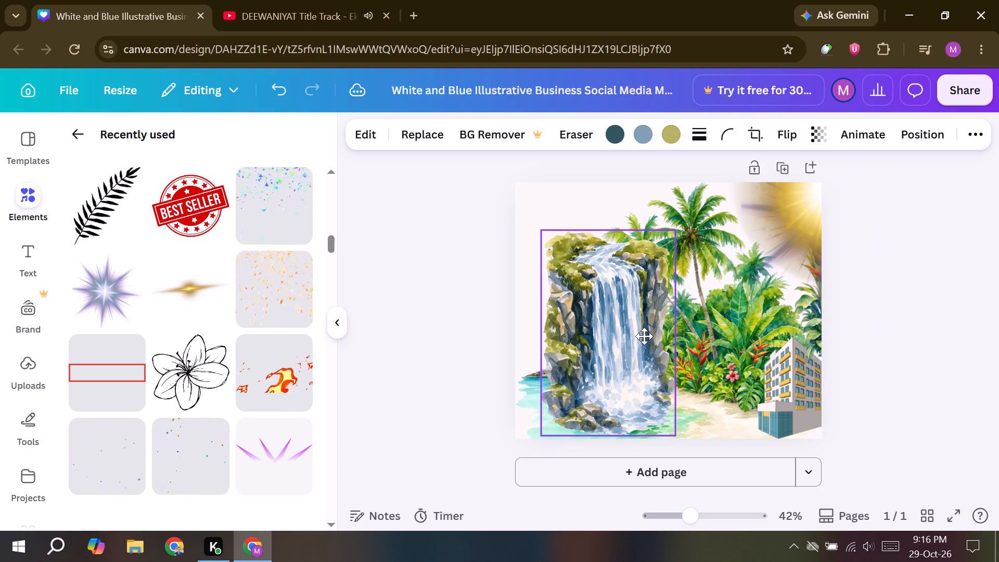
pyautogui.moveTo(644, 336); pyautogui.dragTo(579, 362)
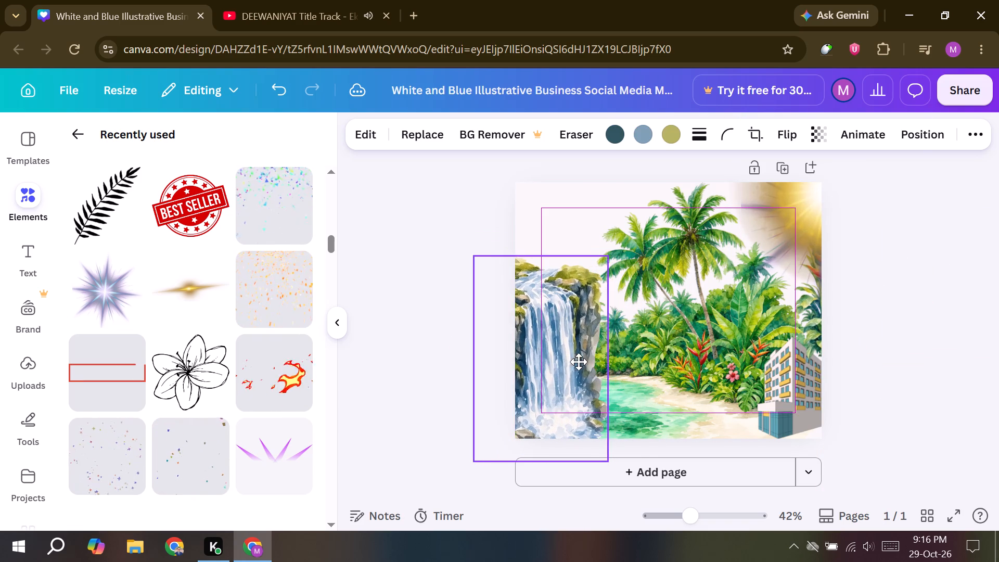
pyautogui.moveTo(579, 362); pyautogui.dragTo(561, 361)
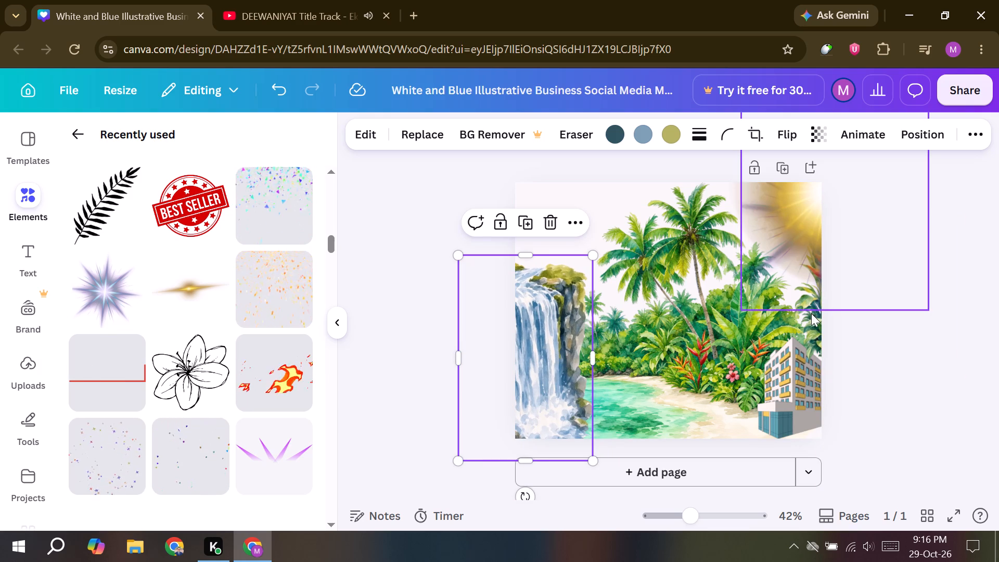
# Place the small jungle waterfall and its rocky stream at the page's centre, just right of the tall waterfall.
pyautogui.moveTo(814, 327); pyautogui.dragTo(576, 376)
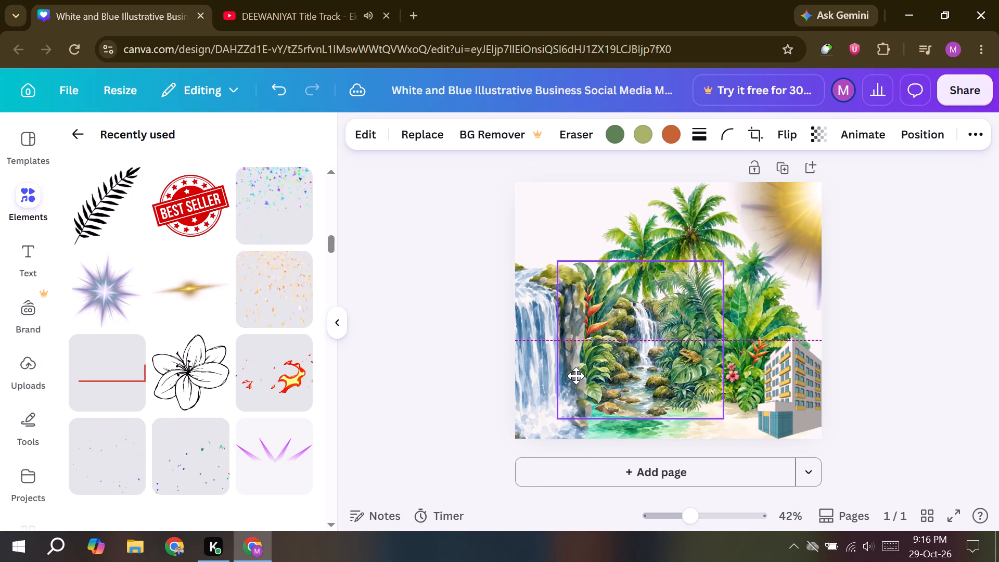
pyautogui.moveTo(576, 376); pyautogui.dragTo(578, 378)
pyautogui.click(909, 280)
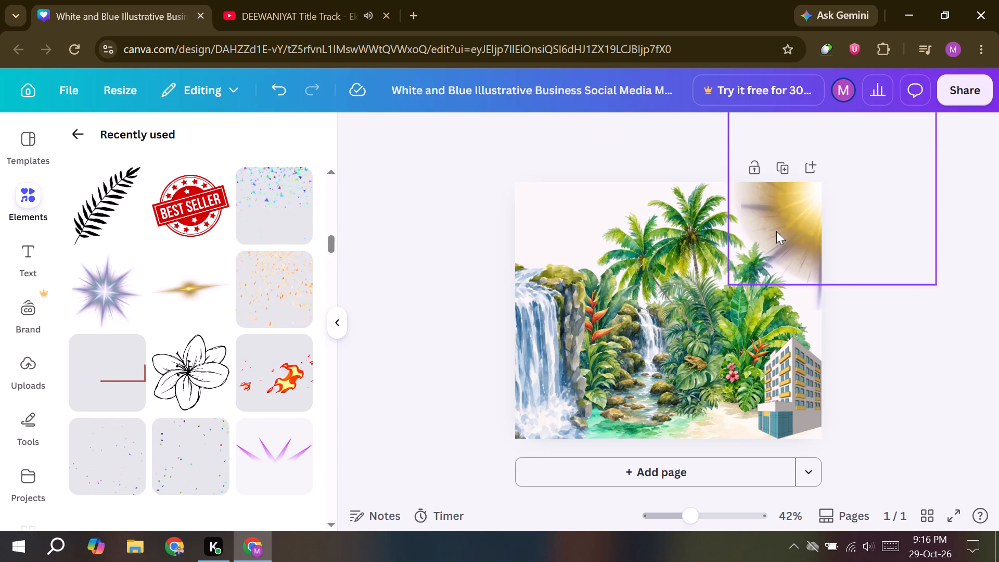
# Bring the golden sun glow to the middle of the page and shrink it proportionally to under a fifth of the page's width.
pyautogui.moveTo(776, 231); pyautogui.dragTo(639, 362)
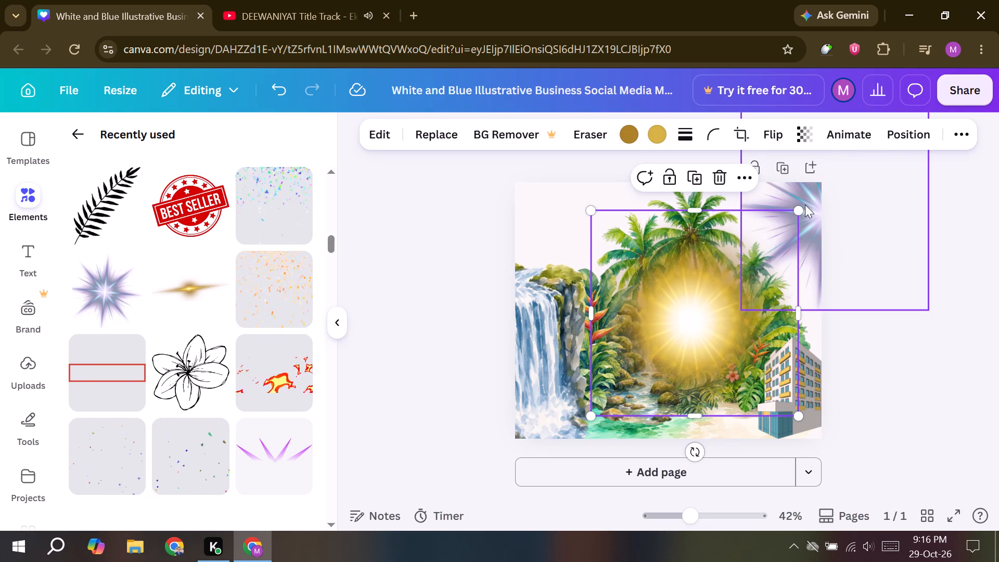
pyautogui.moveTo(798, 207); pyautogui.dragTo(777, 229)
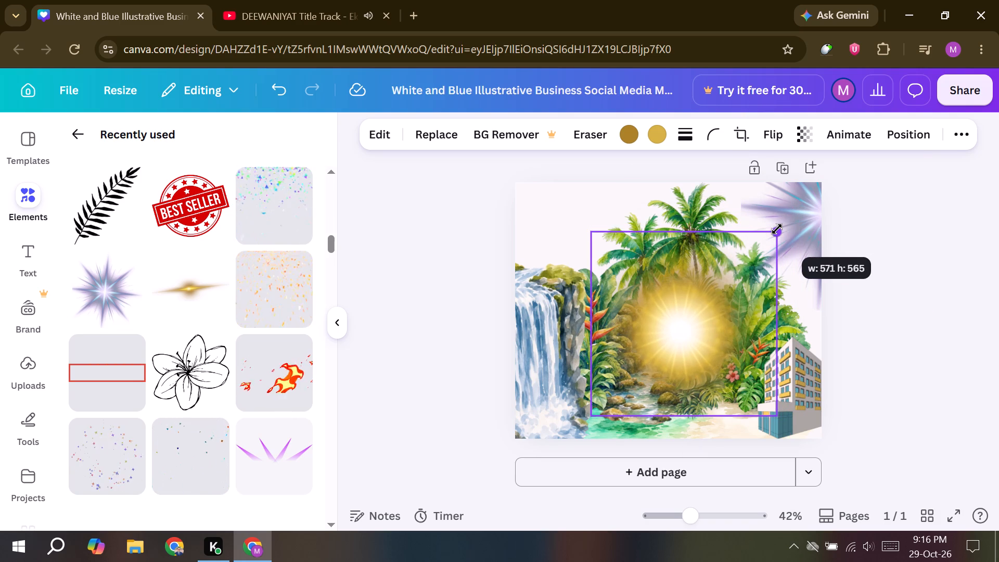
pyautogui.moveTo(777, 229); pyautogui.dragTo(767, 232)
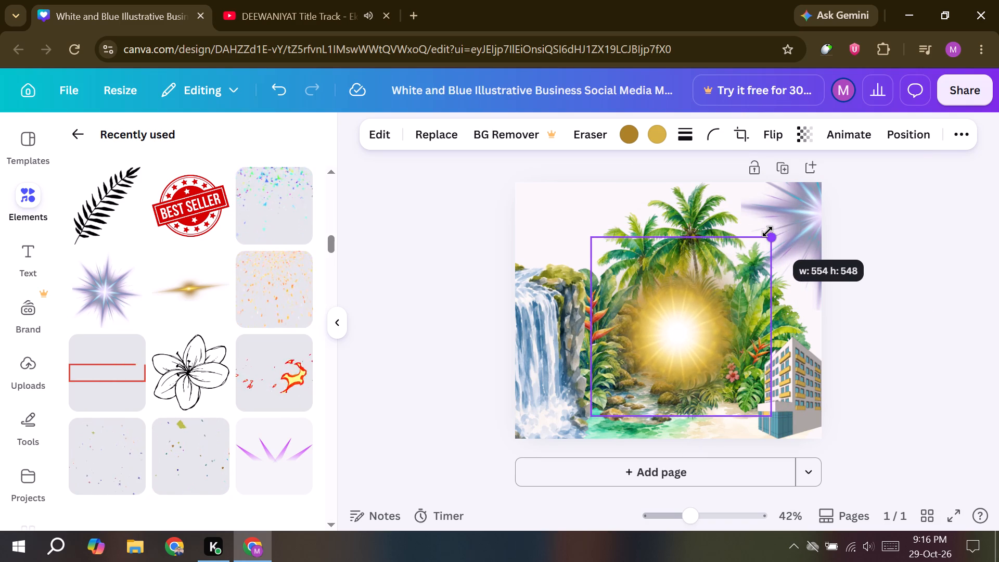
pyautogui.moveTo(767, 232); pyautogui.dragTo(764, 235)
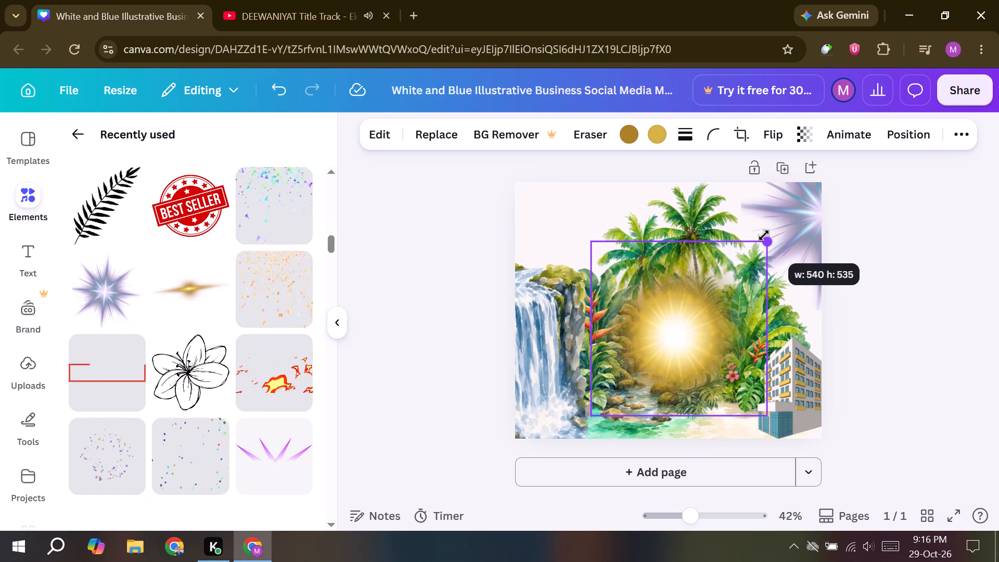
pyautogui.moveTo(764, 235); pyautogui.dragTo(750, 247)
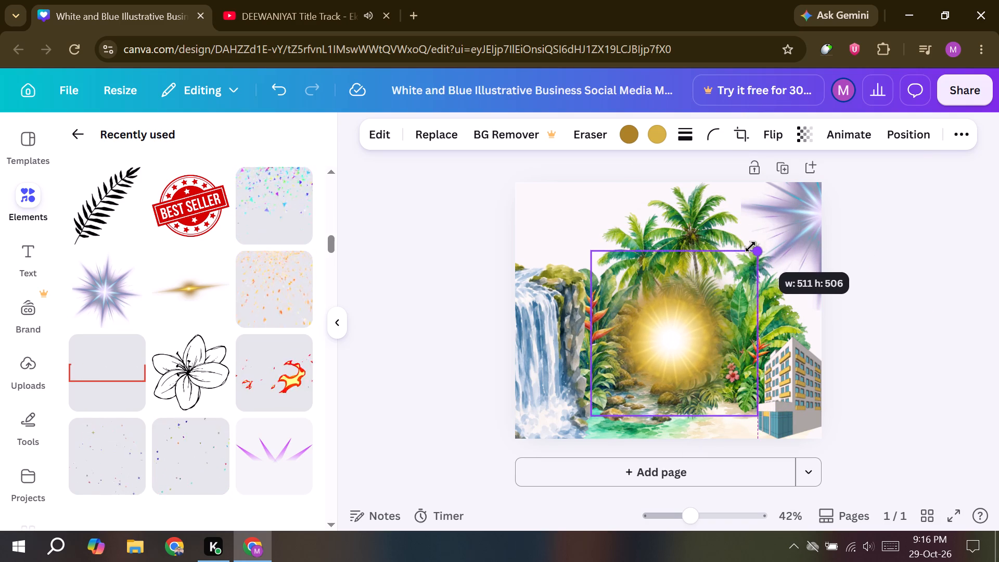
pyautogui.moveTo(750, 247); pyautogui.dragTo(747, 251)
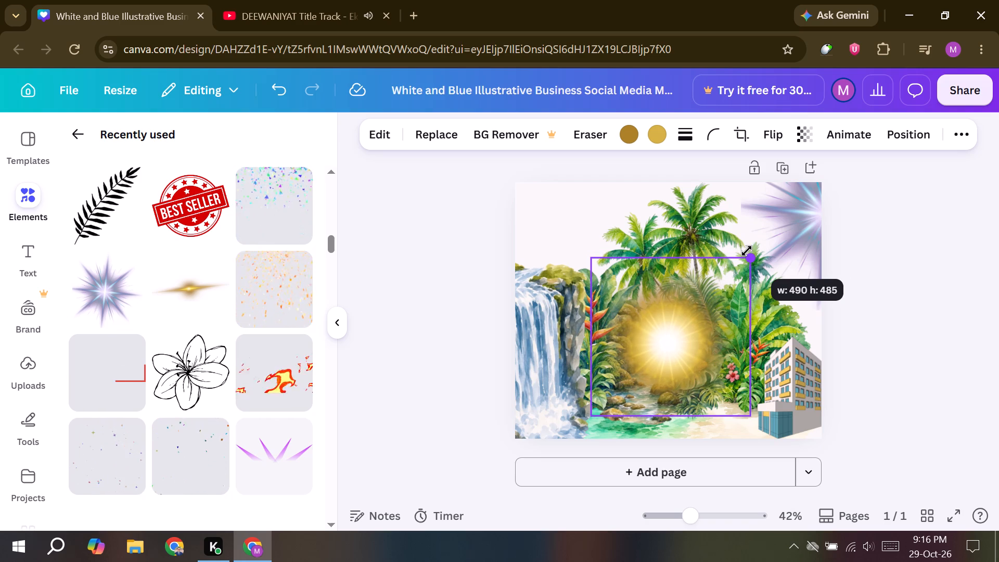
pyautogui.moveTo(747, 251); pyautogui.dragTo(744, 253)
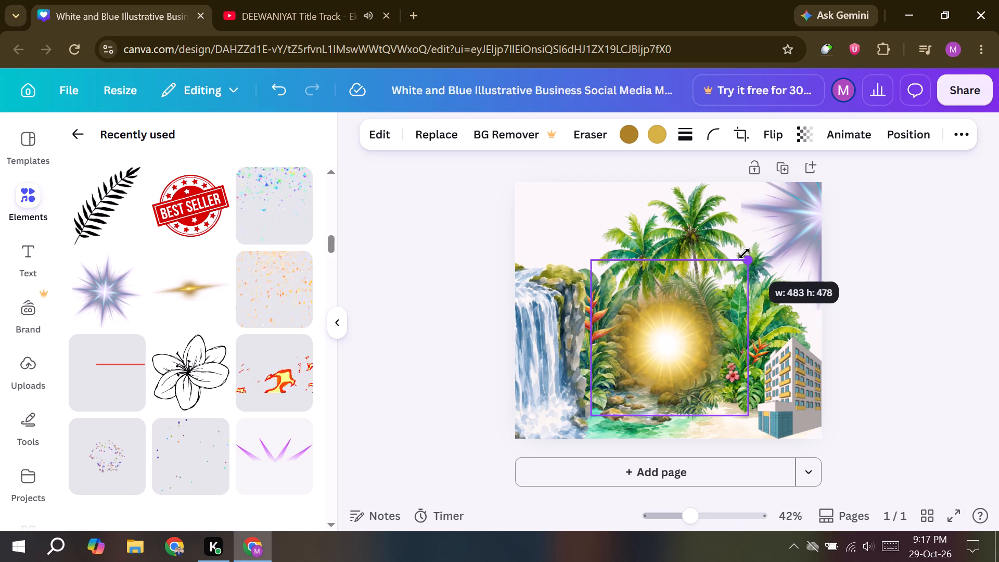
pyautogui.moveTo(744, 253); pyautogui.dragTo(760, 288)
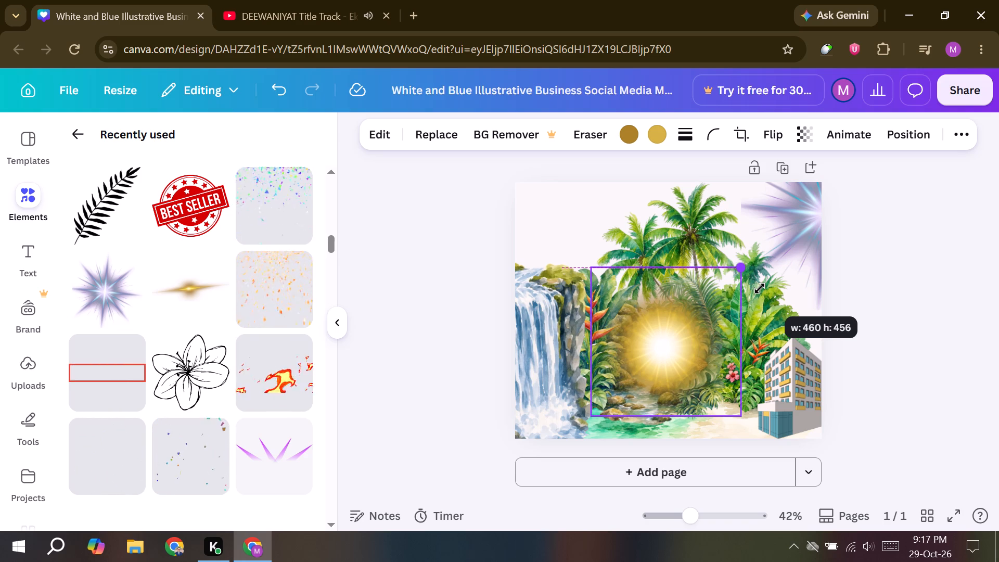
pyautogui.moveTo(760, 288); pyautogui.dragTo(754, 294)
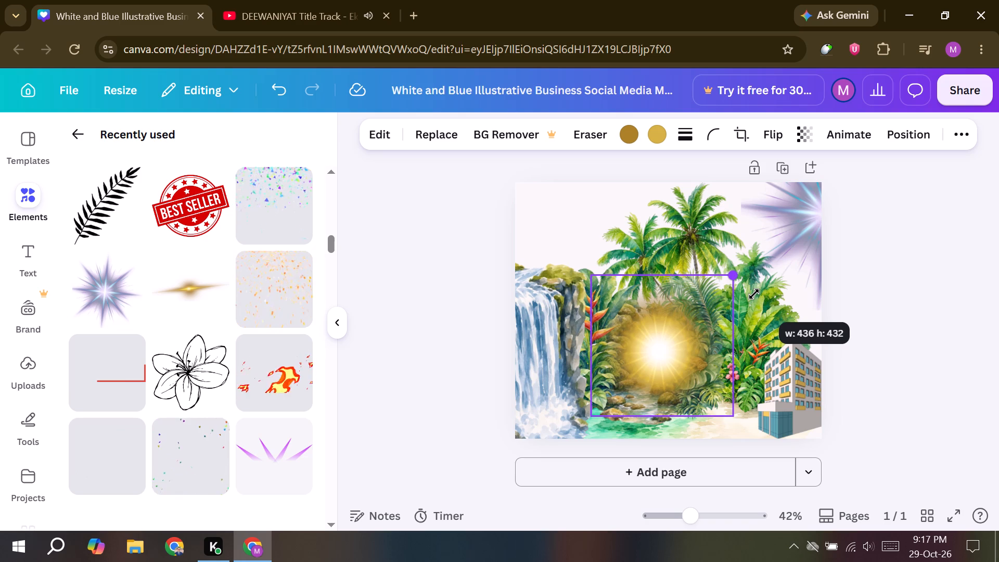
pyautogui.moveTo(754, 294); pyautogui.dragTo(678, 346)
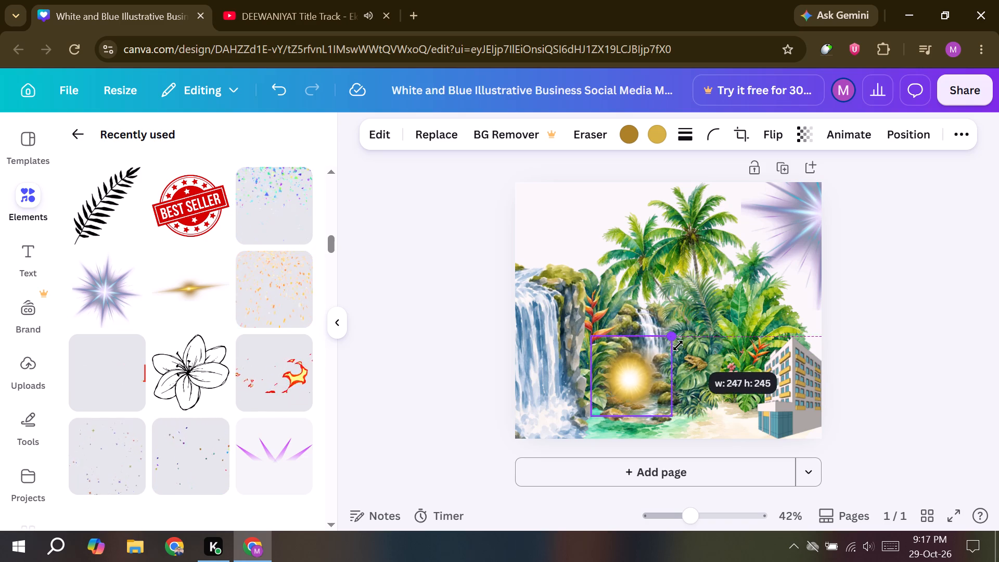
pyautogui.moveTo(678, 346); pyautogui.dragTo(649, 368)
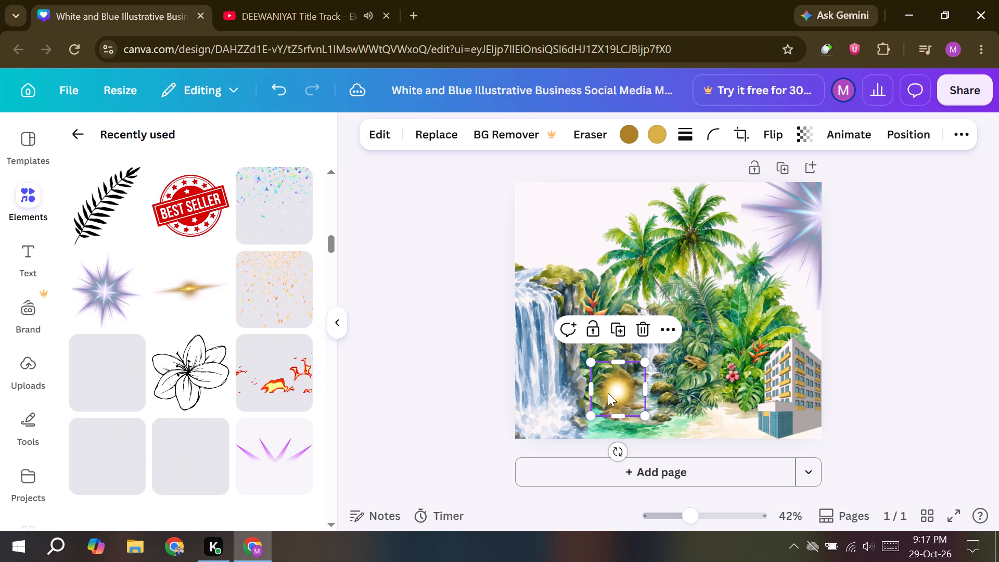
# Try the small sun glow among the palm trees, and place it near the page's top edge beside the tallest palm's crown.
pyautogui.moveTo(605, 394); pyautogui.dragTo(734, 228)
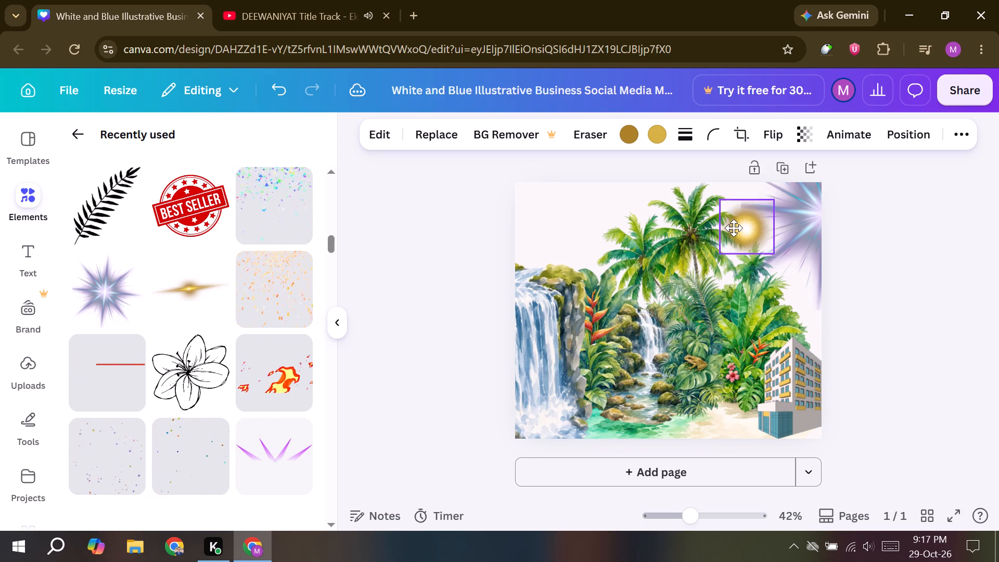
pyautogui.moveTo(734, 228); pyautogui.dragTo(710, 276)
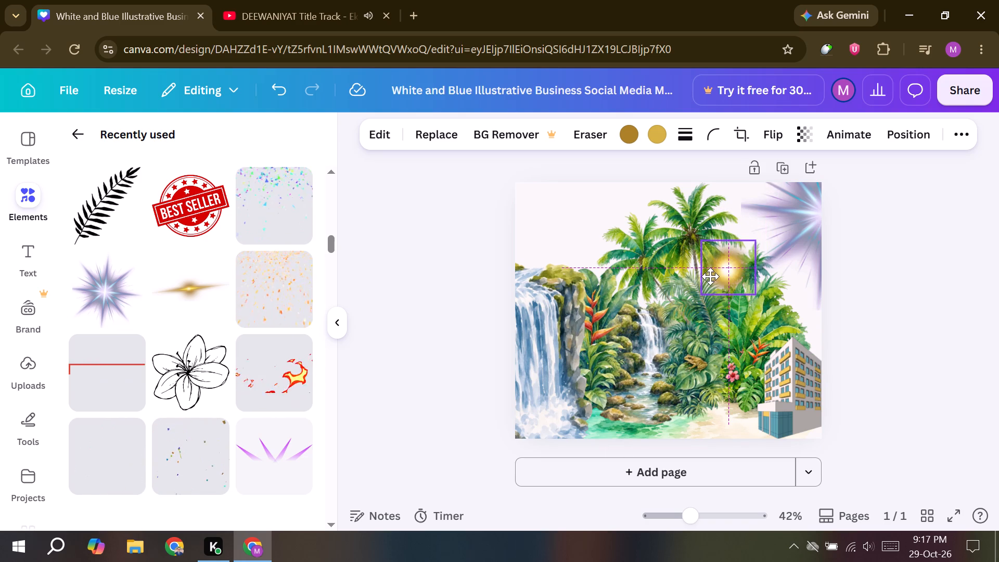
pyautogui.moveTo(710, 276); pyautogui.dragTo(710, 280)
pyautogui.click(904, 274)
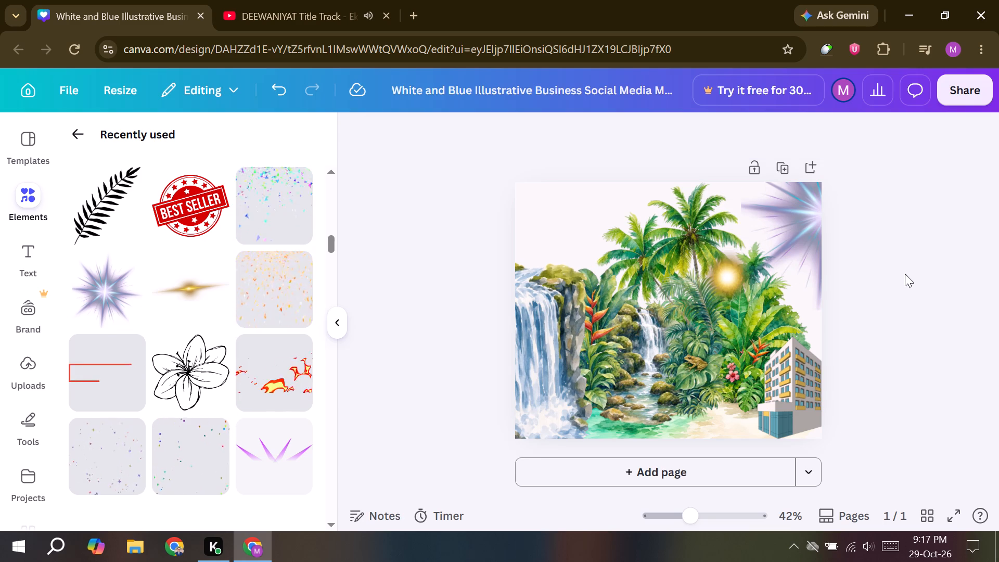
pyautogui.moveTo(729, 292); pyautogui.dragTo(678, 302)
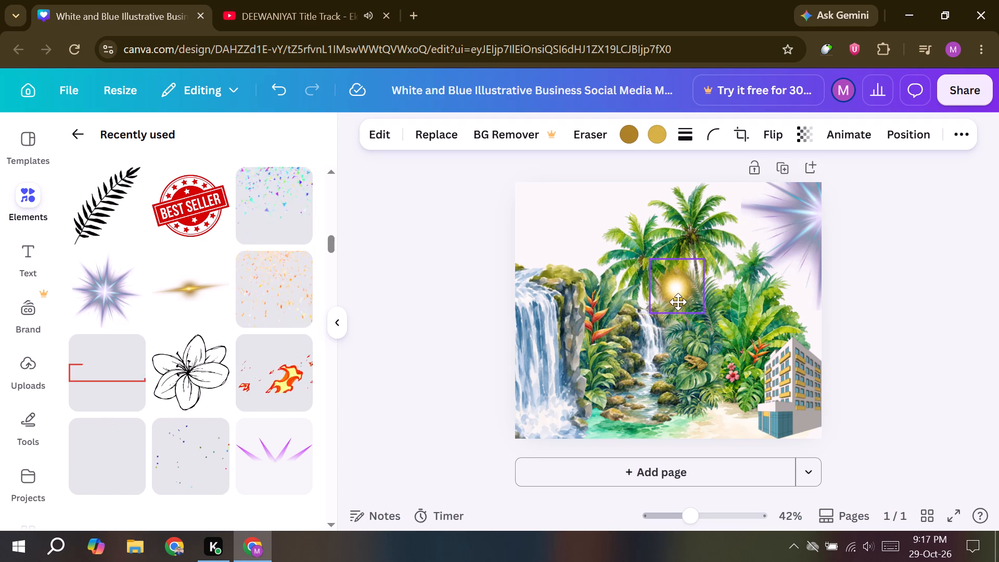
pyautogui.moveTo(678, 302); pyautogui.dragTo(683, 285)
pyautogui.click(894, 293)
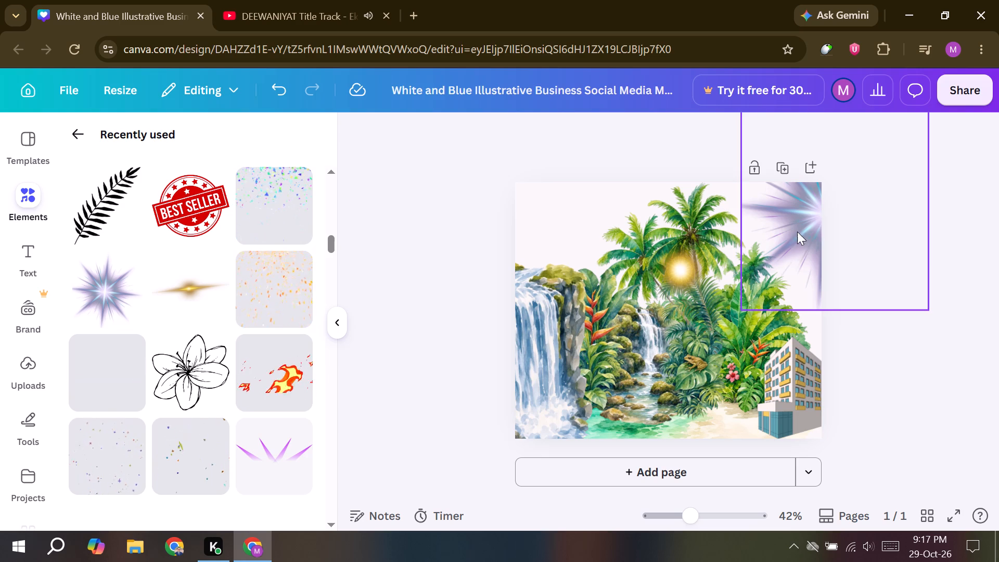
pyautogui.moveTo(692, 274); pyautogui.dragTo(679, 222)
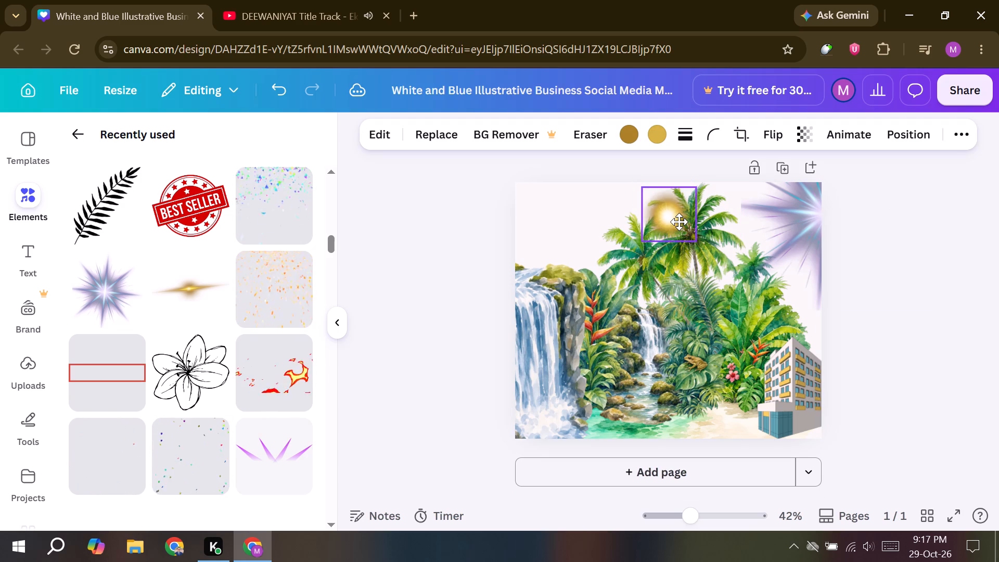
pyautogui.moveTo(679, 222); pyautogui.dragTo(679, 216)
pyautogui.click(933, 259)
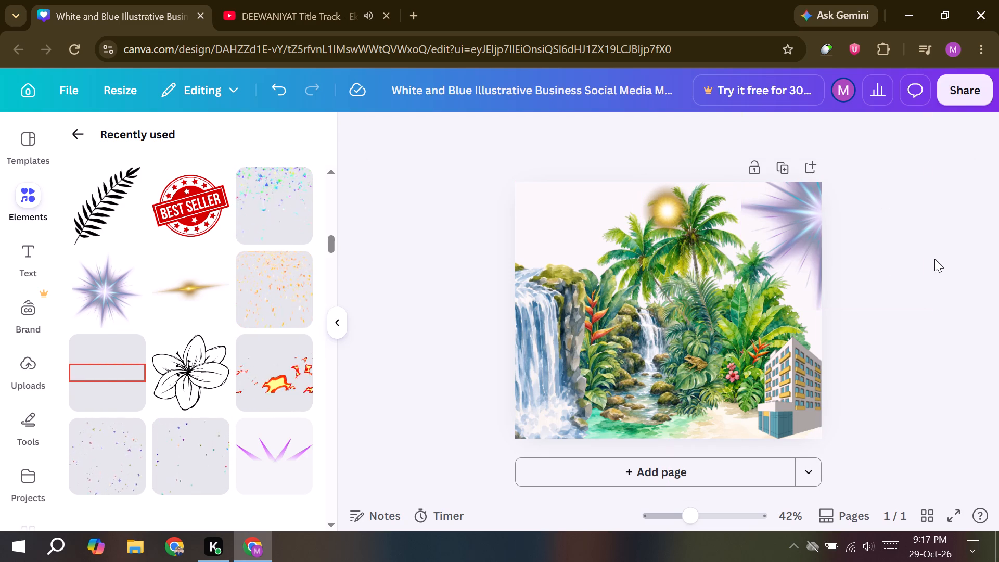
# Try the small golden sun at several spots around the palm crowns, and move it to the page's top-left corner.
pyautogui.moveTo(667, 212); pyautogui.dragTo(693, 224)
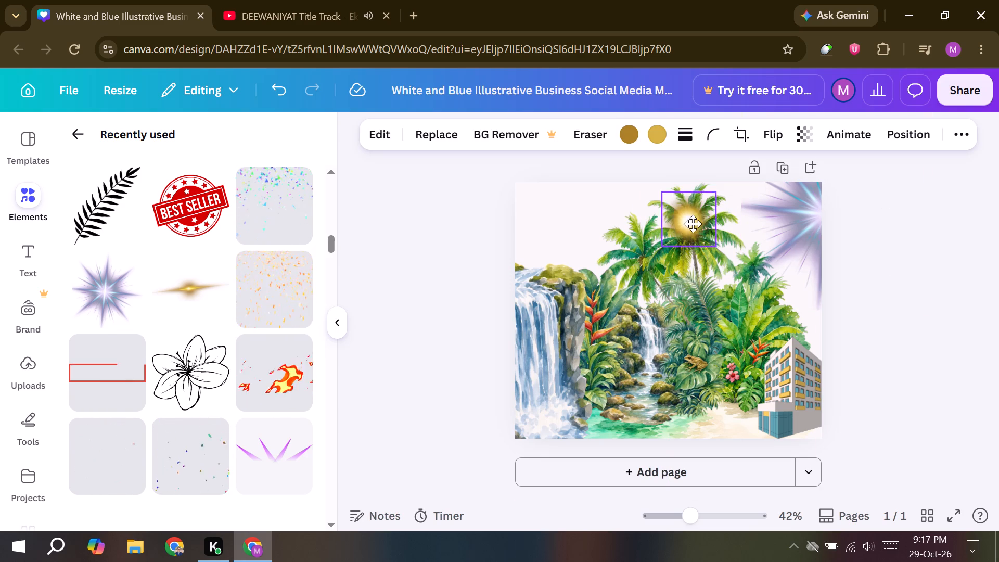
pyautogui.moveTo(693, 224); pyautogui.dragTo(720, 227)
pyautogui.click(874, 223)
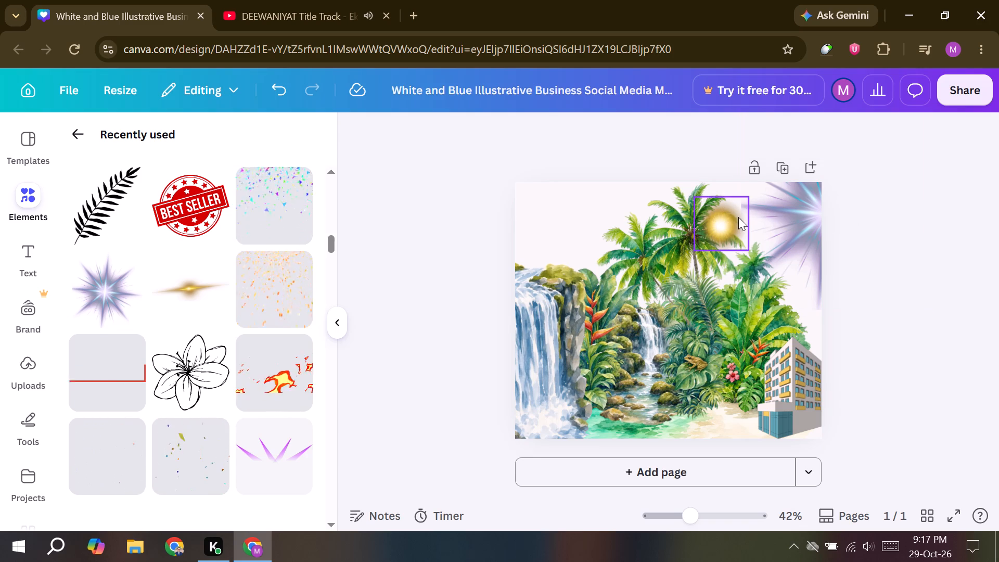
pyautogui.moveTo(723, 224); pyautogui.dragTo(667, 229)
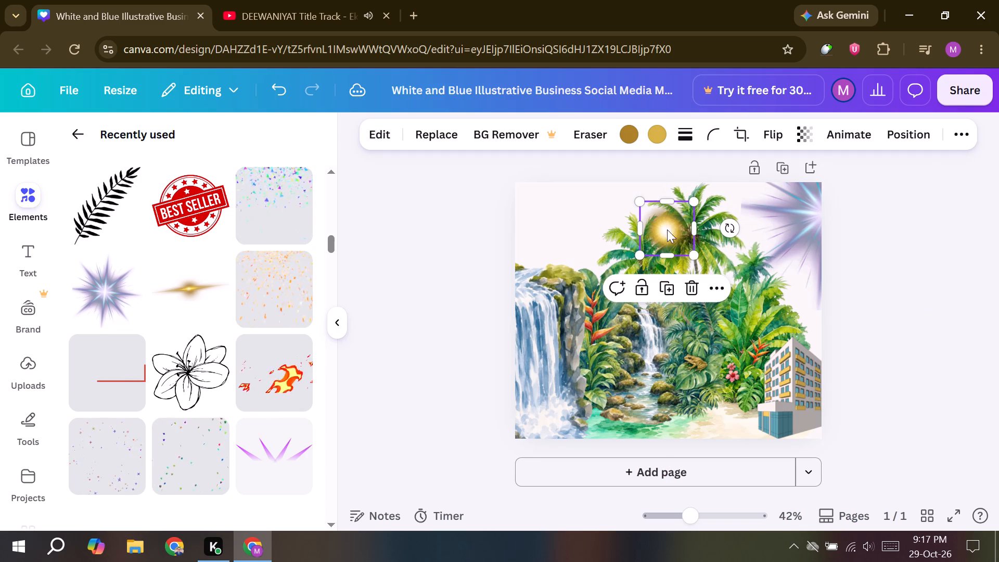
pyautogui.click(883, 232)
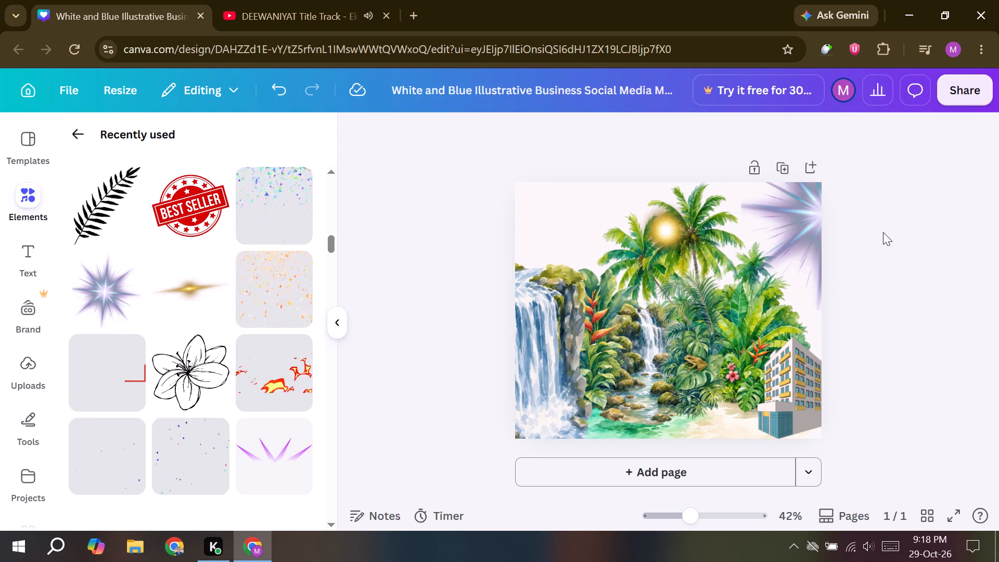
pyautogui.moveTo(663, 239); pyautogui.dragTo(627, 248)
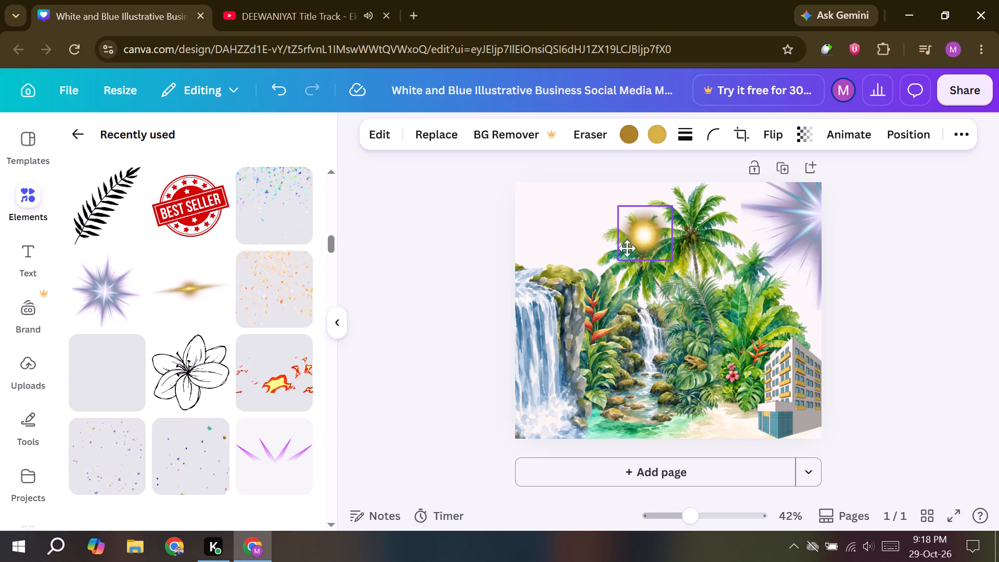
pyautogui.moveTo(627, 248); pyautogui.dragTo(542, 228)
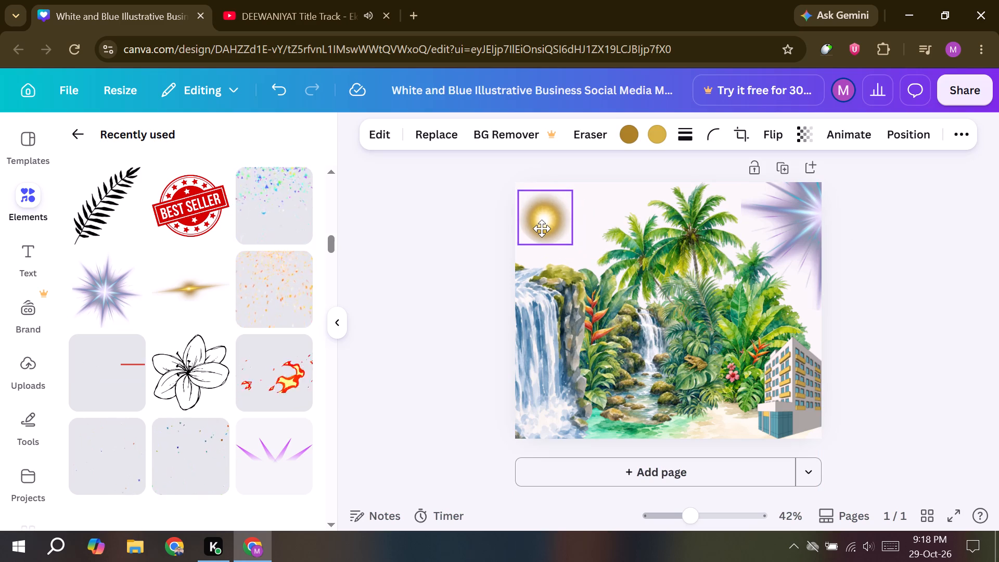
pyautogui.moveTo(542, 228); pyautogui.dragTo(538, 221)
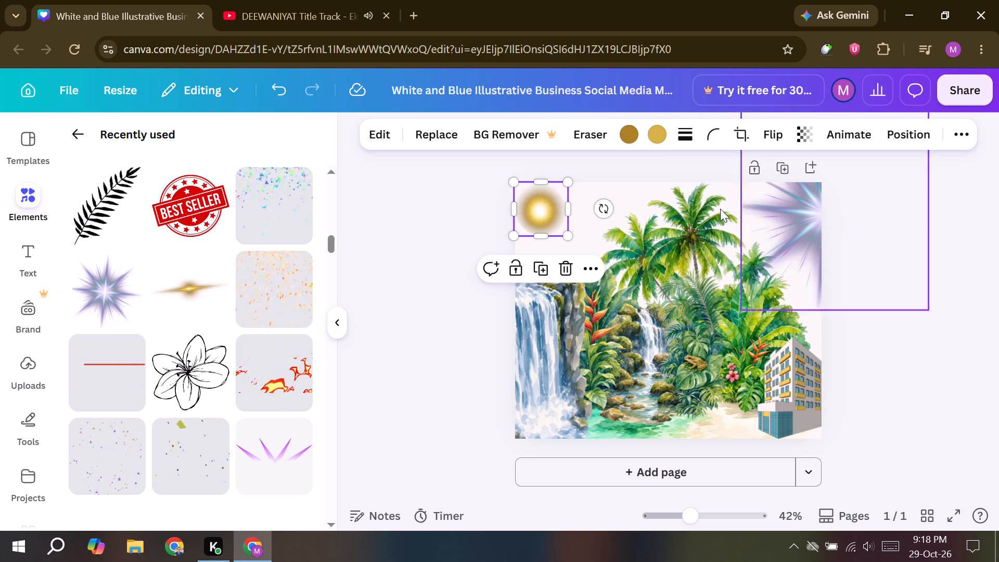
# Put the yellow starburst with long rays in the page's top-left corner, in place of the small golden sun.
pyautogui.scroll(-4, 214, 319)
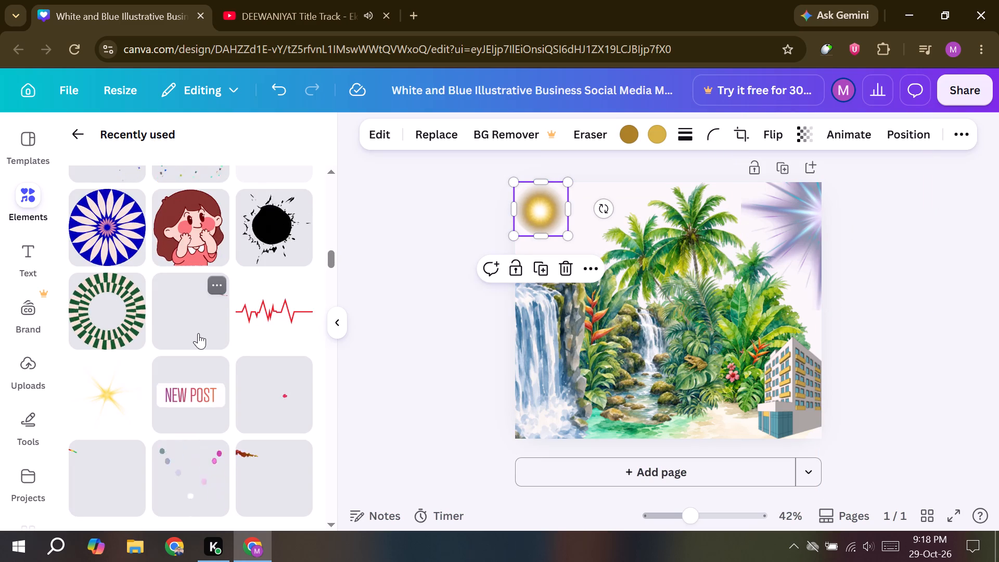
pyautogui.scroll(-2, 198, 333)
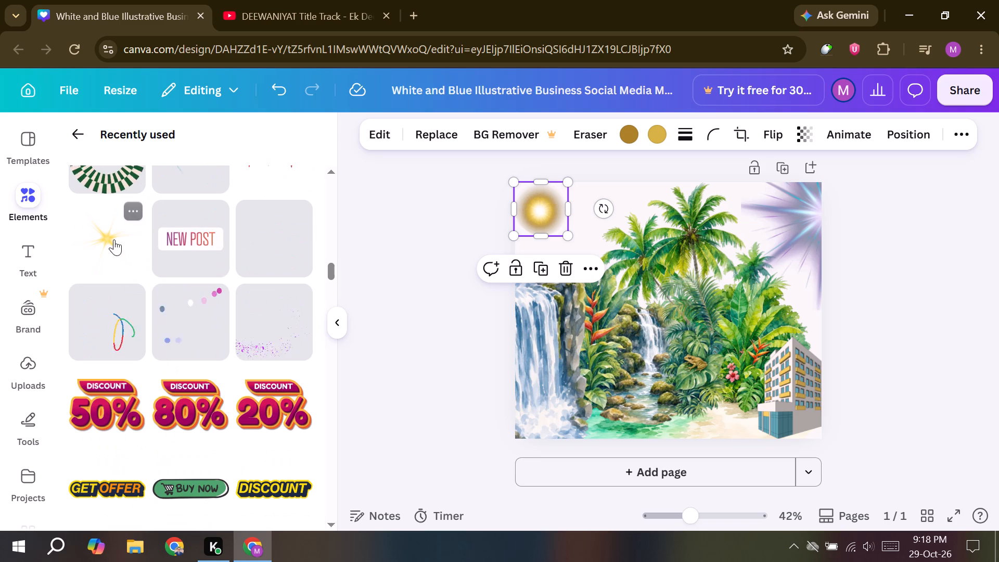
pyautogui.click(113, 236)
pyautogui.moveTo(524, 219); pyautogui.dragTo(239, 183)
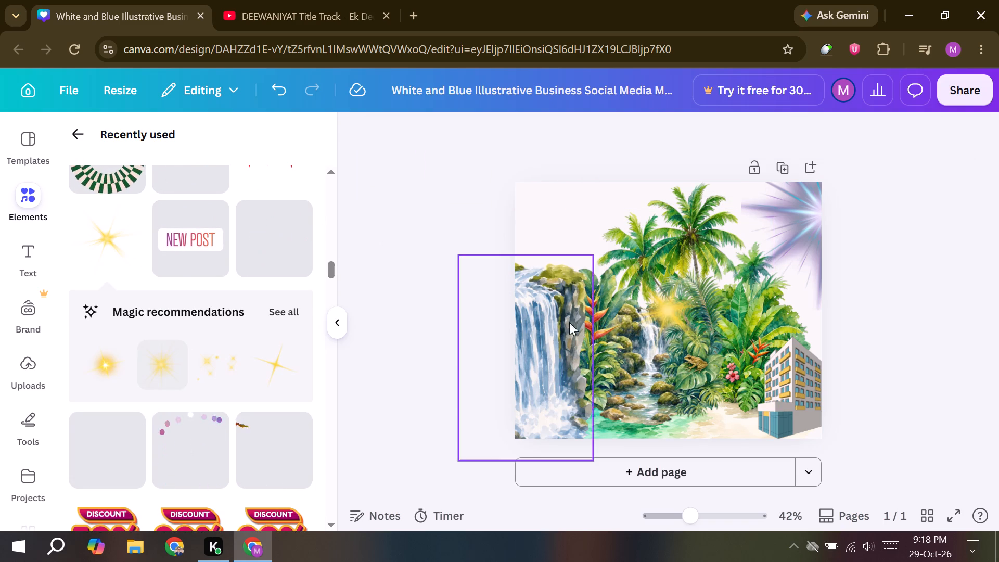
pyautogui.moveTo(649, 333); pyautogui.dragTo(620, 274)
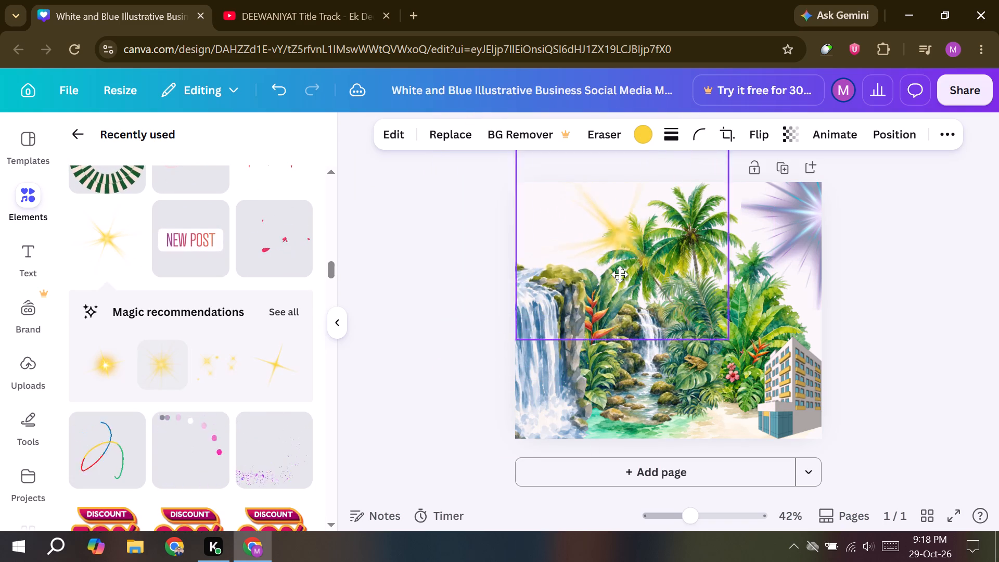
pyautogui.moveTo(620, 274); pyautogui.dragTo(513, 224)
# Remove the purple starburst from the page's top-right corner.
pyautogui.moveTo(766, 215); pyautogui.dragTo(998, 265)
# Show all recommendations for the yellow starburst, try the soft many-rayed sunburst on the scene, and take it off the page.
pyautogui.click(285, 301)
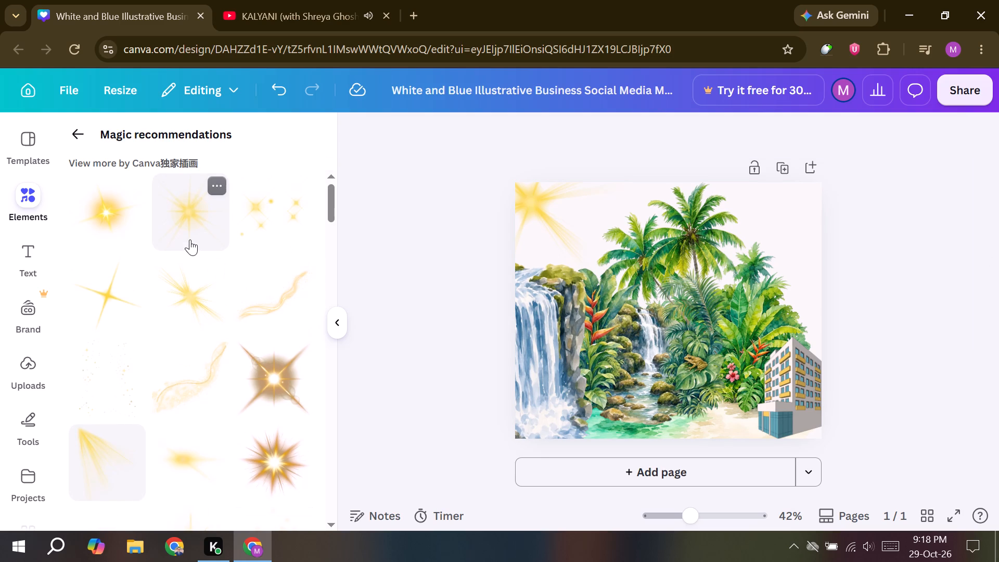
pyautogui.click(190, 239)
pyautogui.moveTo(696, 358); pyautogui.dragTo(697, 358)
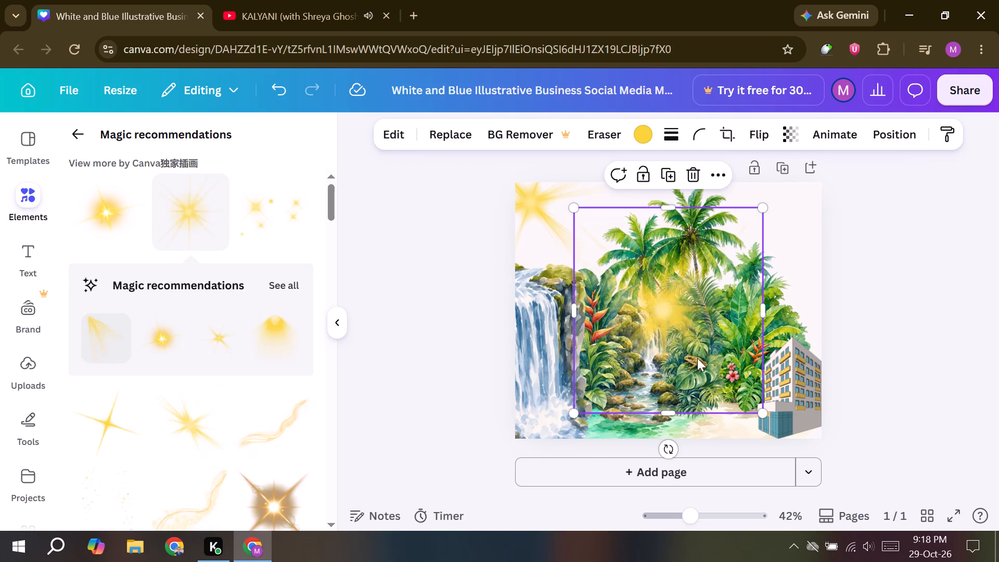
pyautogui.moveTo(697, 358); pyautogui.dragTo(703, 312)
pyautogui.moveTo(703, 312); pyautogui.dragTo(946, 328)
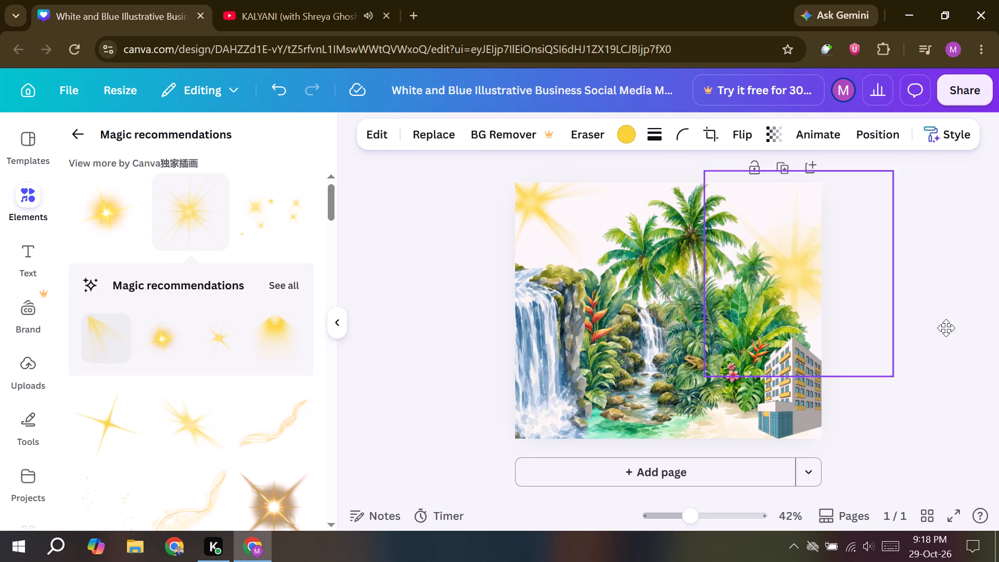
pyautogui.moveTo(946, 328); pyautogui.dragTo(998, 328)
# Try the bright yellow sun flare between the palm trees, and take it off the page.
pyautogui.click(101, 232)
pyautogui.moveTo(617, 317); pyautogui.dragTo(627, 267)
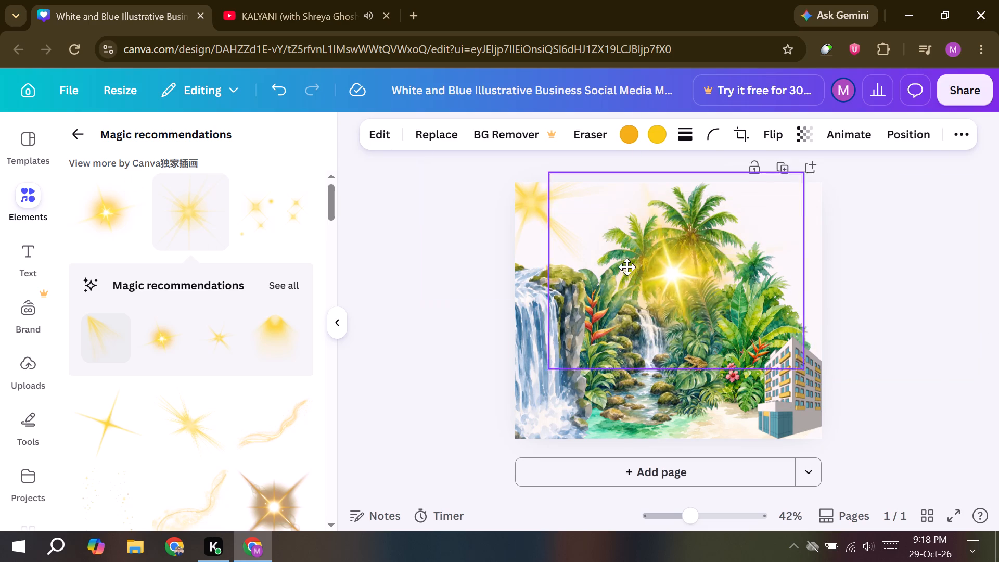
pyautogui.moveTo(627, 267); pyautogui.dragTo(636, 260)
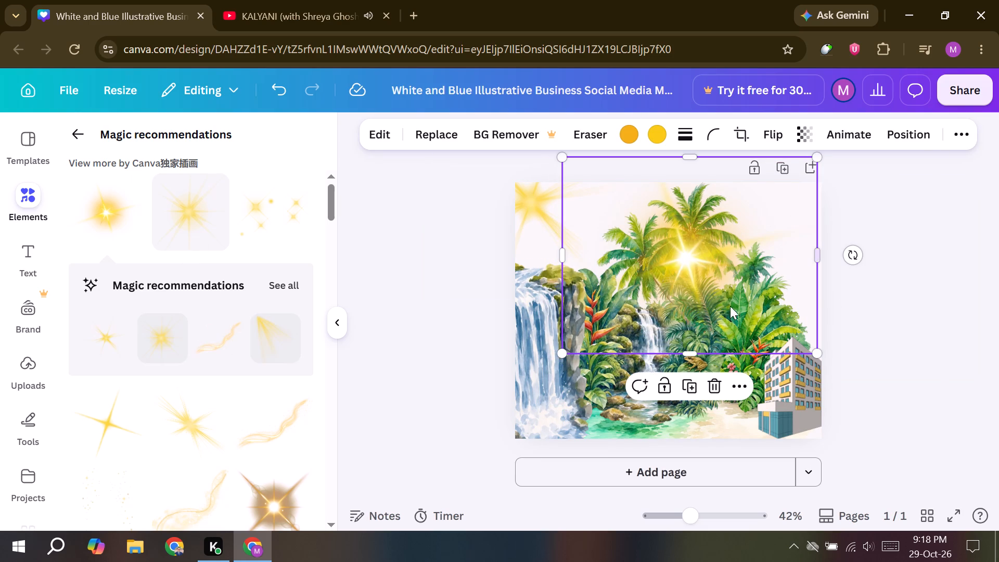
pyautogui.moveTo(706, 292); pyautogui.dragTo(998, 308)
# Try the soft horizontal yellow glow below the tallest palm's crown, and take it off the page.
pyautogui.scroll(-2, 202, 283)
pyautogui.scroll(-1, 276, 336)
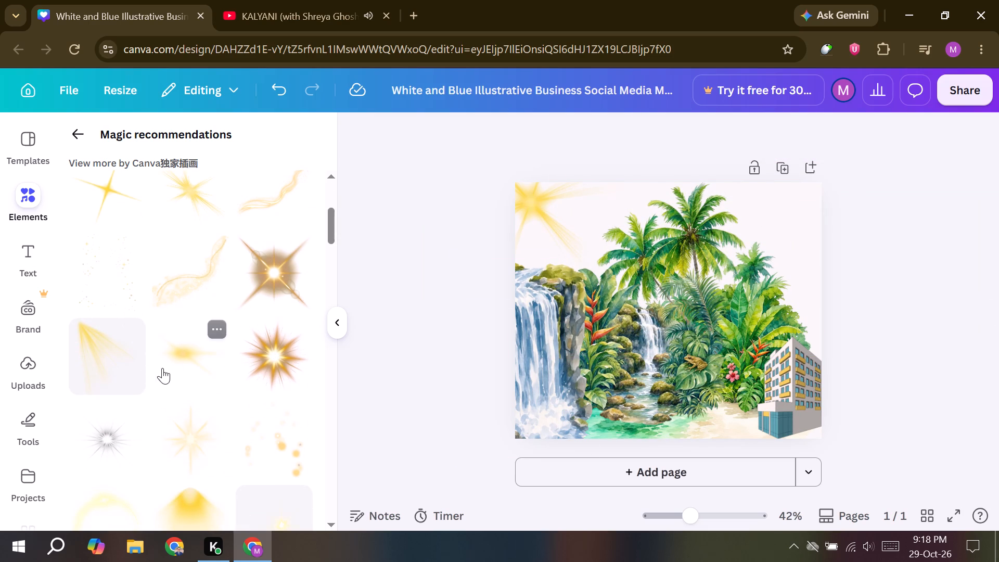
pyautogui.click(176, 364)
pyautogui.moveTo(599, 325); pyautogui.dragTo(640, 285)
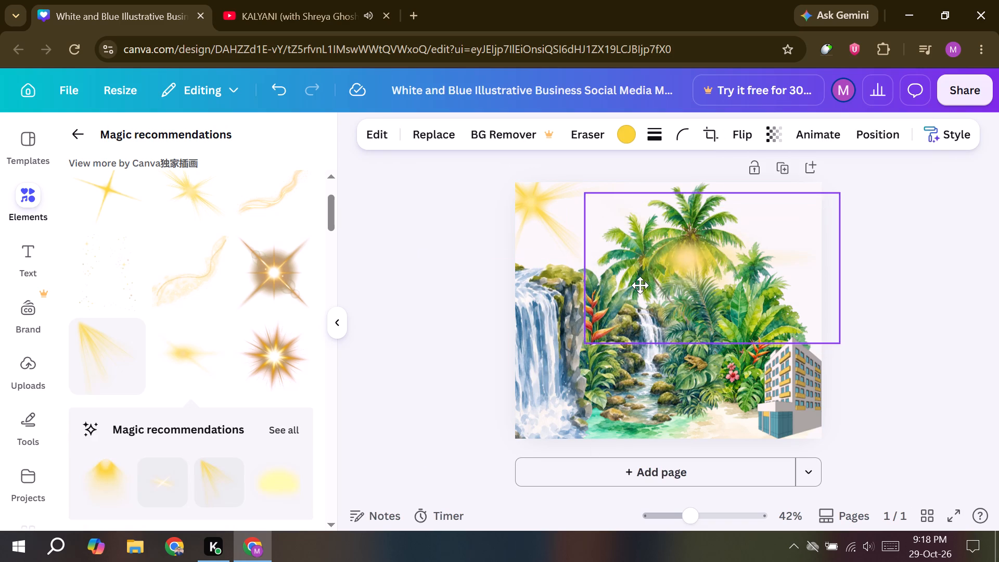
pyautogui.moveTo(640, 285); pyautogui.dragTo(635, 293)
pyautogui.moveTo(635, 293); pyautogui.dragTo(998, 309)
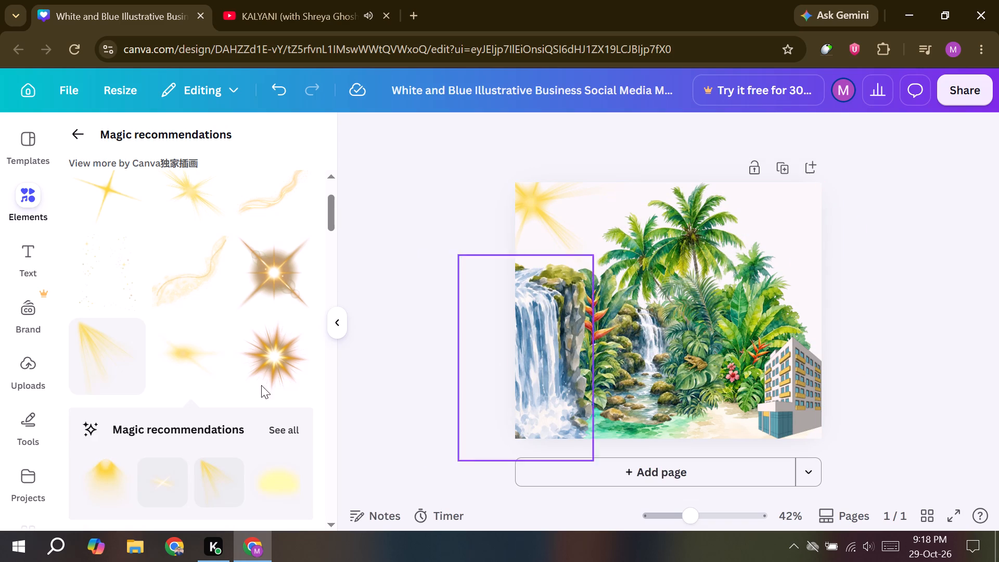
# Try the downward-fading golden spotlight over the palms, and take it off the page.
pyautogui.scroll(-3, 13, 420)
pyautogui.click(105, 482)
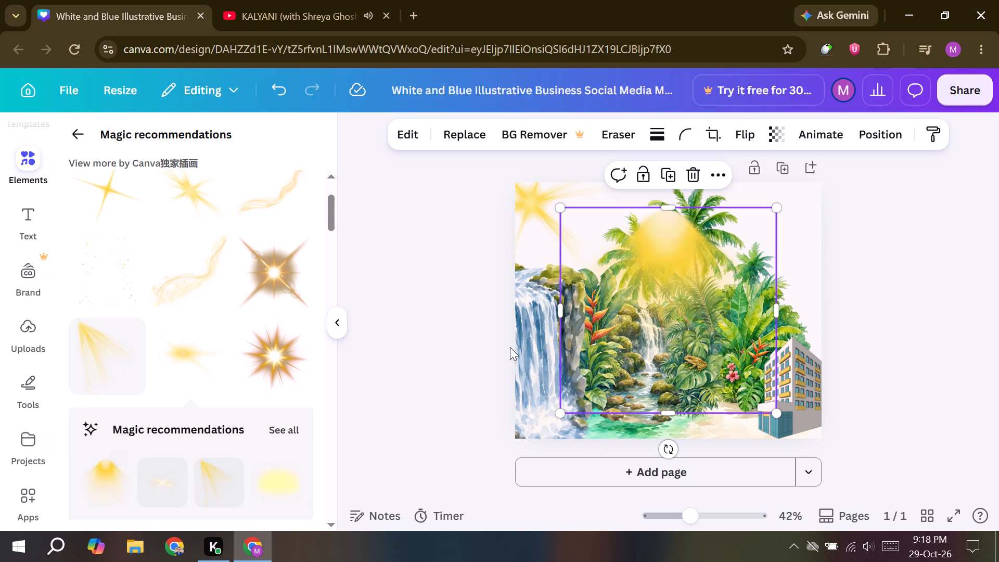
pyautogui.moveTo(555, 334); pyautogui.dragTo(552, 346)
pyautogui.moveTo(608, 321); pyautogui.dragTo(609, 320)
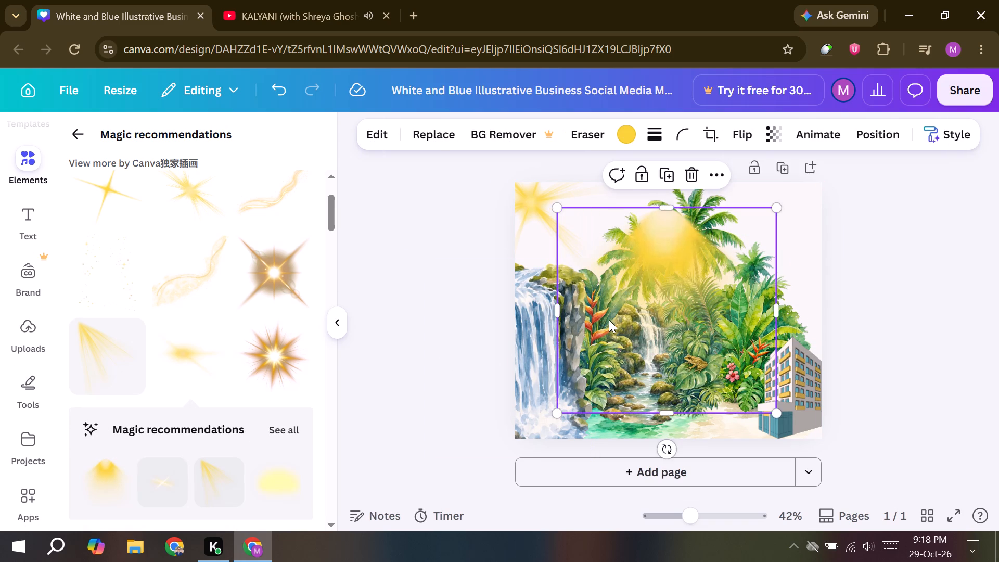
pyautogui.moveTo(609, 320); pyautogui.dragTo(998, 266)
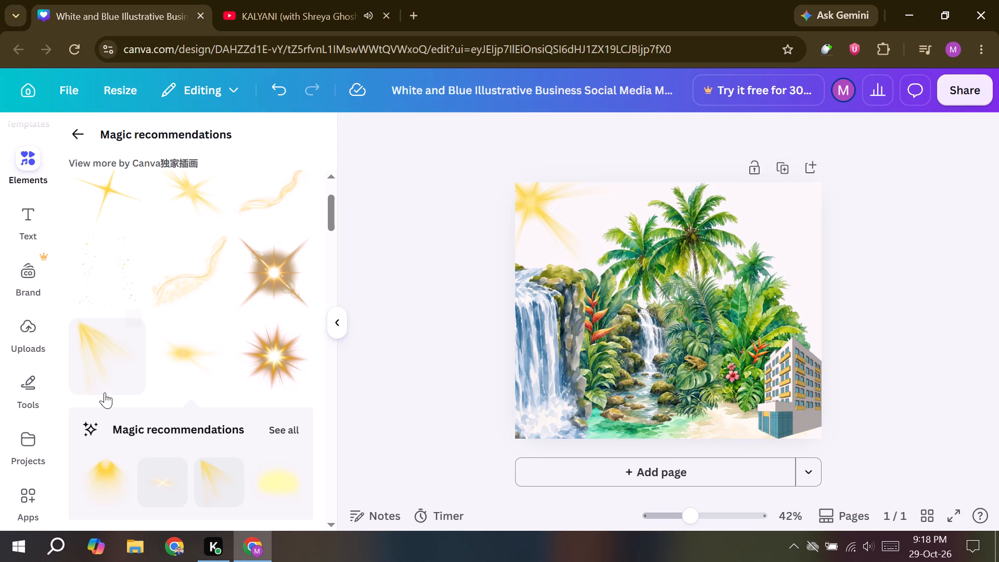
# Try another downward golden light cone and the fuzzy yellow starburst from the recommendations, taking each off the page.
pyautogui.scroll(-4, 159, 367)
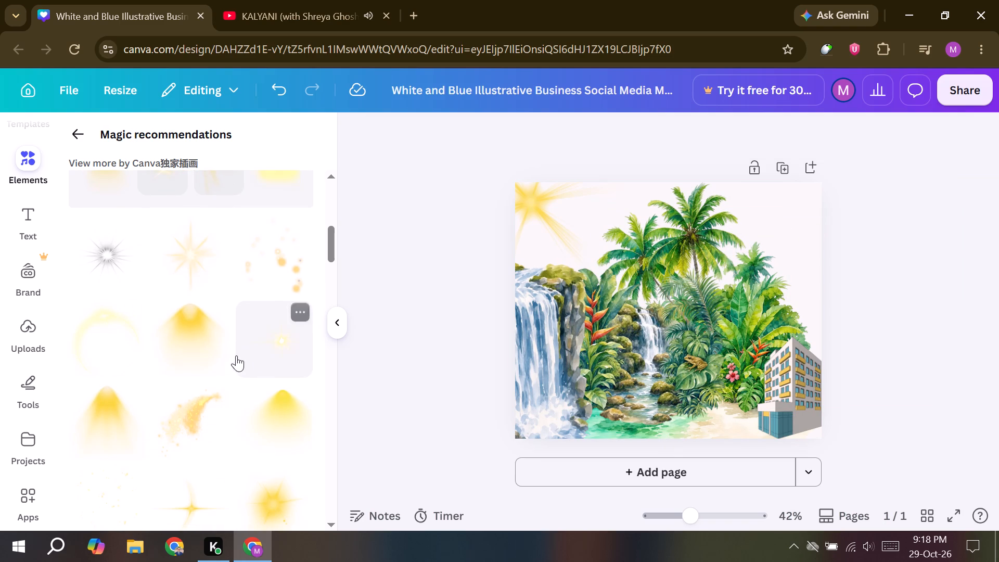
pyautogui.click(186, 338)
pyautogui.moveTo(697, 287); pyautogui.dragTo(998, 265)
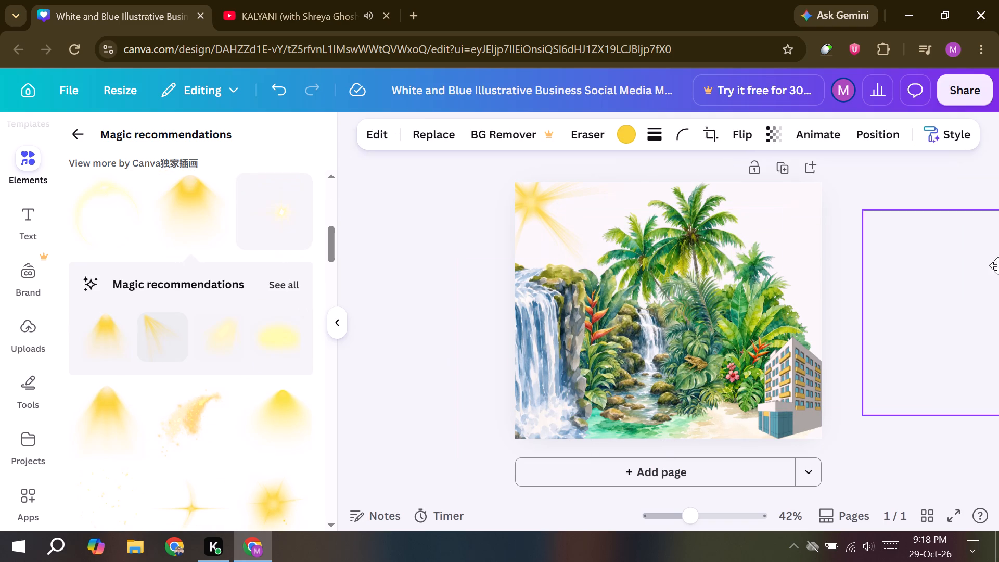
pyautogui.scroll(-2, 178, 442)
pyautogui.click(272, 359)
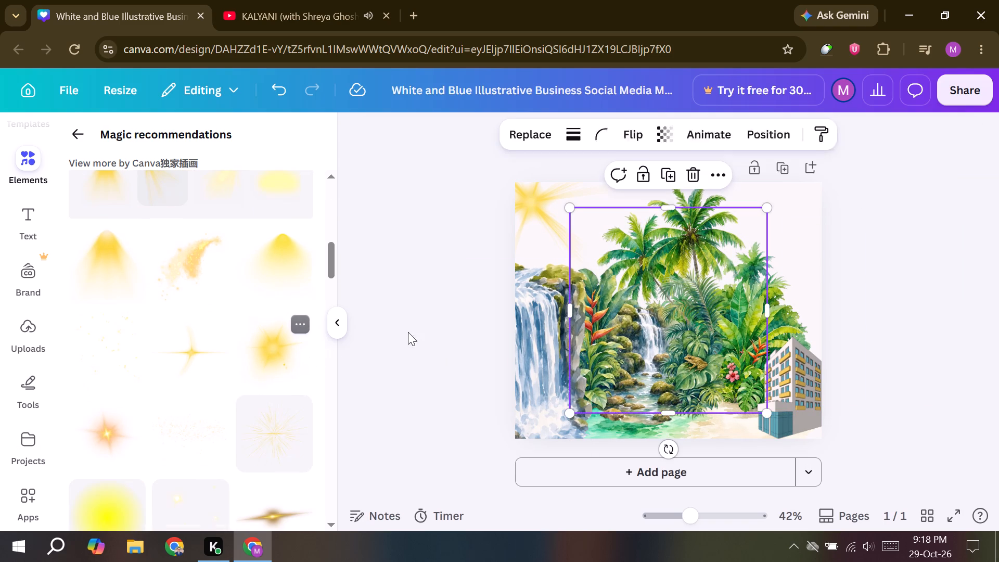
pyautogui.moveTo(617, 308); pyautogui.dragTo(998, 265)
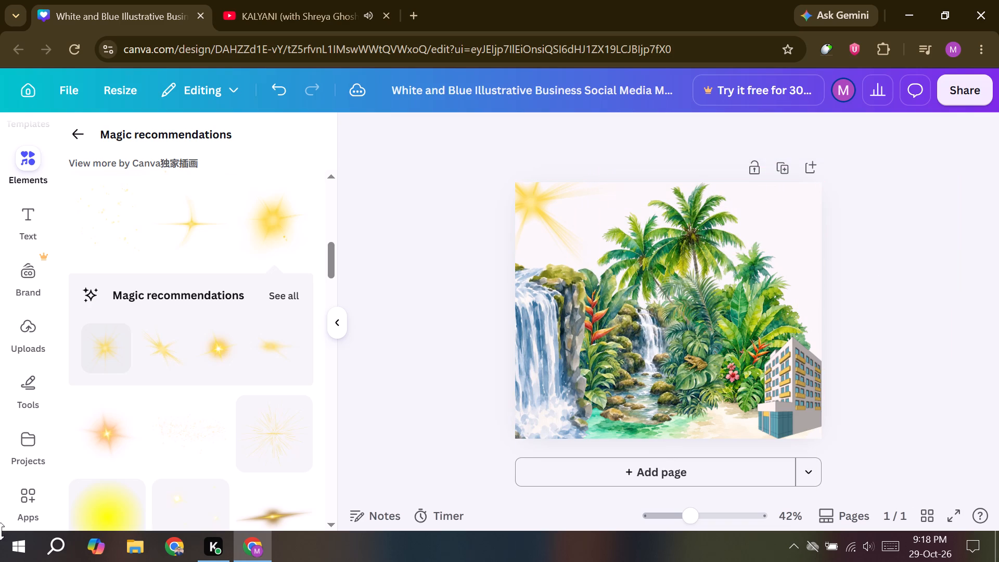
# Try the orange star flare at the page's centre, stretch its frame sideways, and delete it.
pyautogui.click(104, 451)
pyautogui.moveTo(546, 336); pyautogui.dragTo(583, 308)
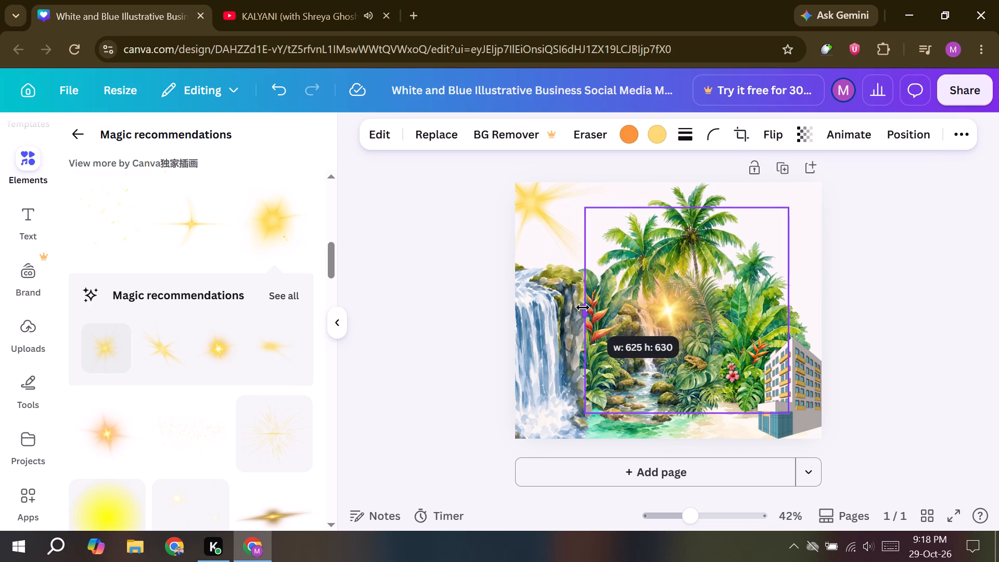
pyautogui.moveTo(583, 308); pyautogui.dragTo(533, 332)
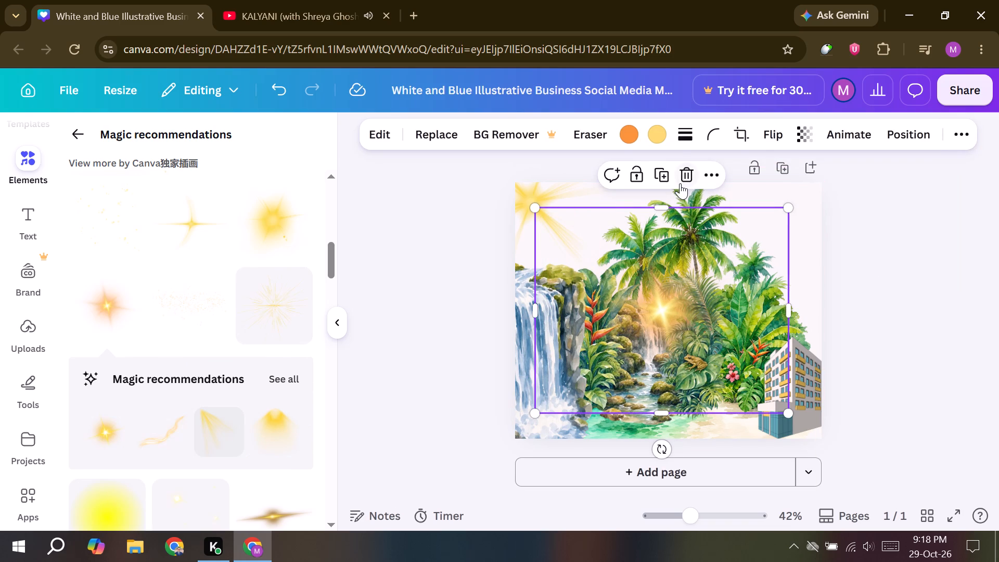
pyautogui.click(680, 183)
# Add the bright yellow sun flare, shrink it proportionally to about half the page's width, and place it just below the tallest palm's crown.
pyautogui.click(102, 437)
pyautogui.scroll(7, 212, 366)
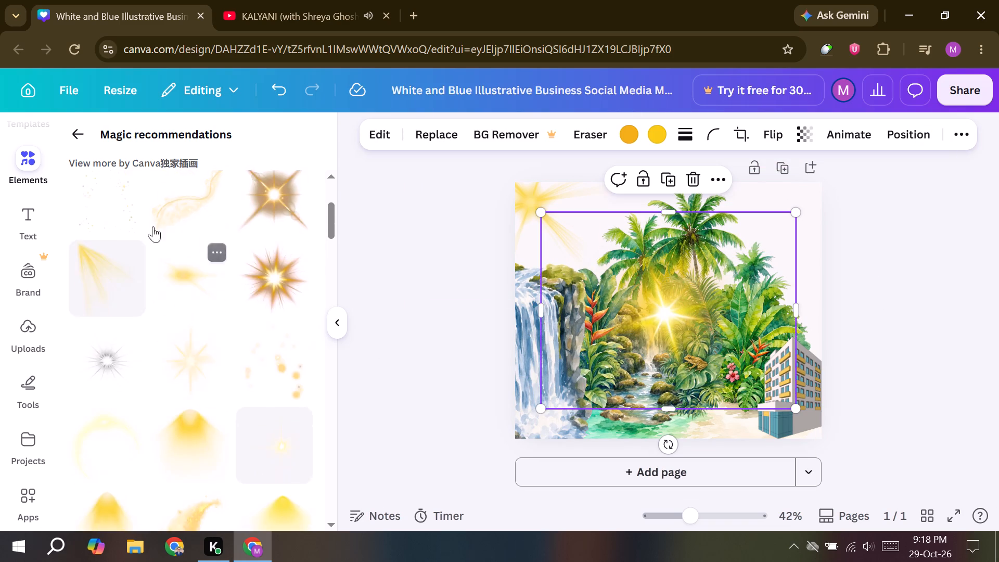
pyautogui.scroll(3, 153, 226)
pyautogui.scroll(4, 86, 138)
pyautogui.click(84, 136)
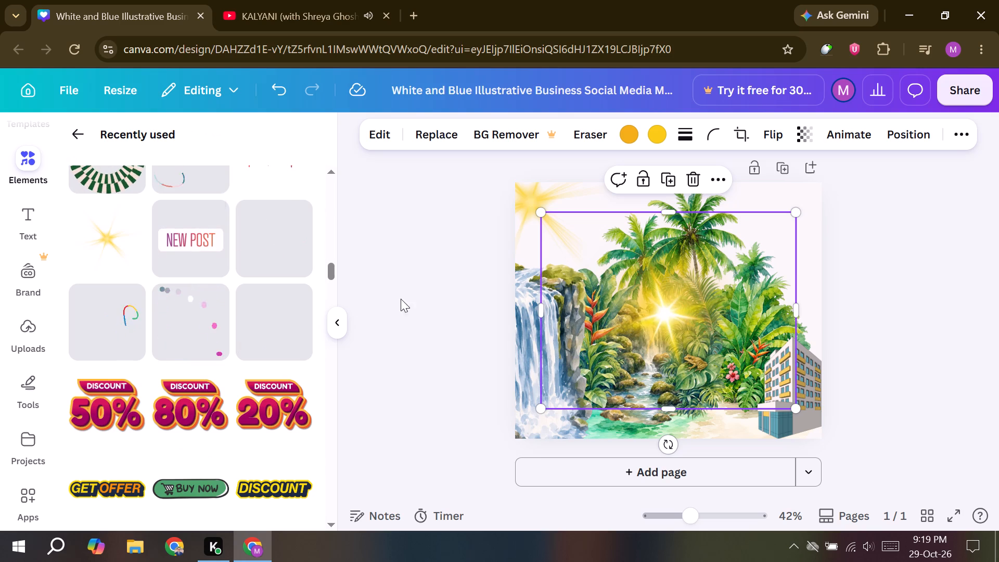
pyautogui.moveTo(665, 335); pyautogui.dragTo(680, 283)
pyautogui.moveTo(810, 160); pyautogui.dragTo(752, 251)
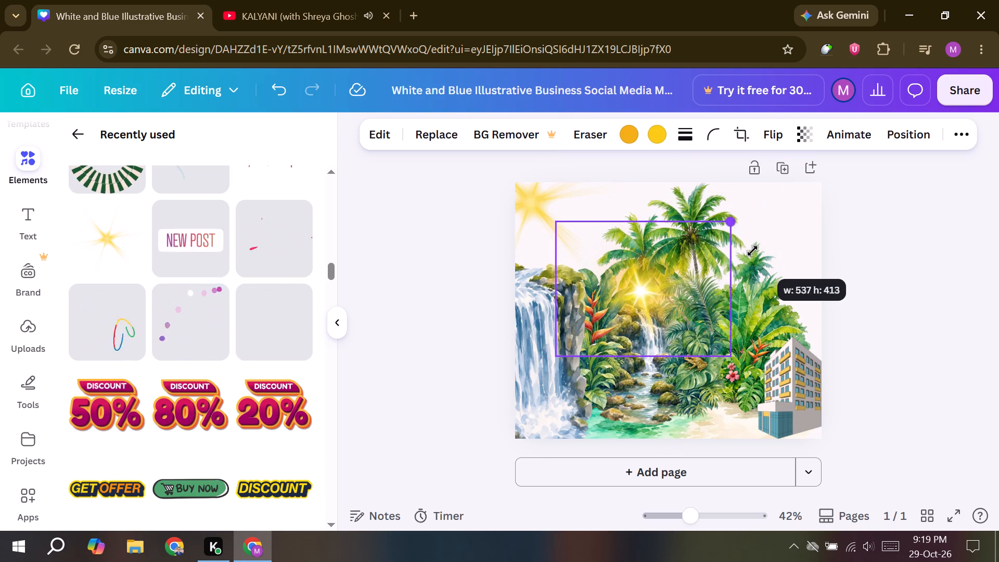
pyautogui.moveTo(752, 251); pyautogui.dragTo(733, 260)
pyautogui.moveTo(605, 312); pyautogui.dragTo(657, 279)
pyautogui.click(895, 271)
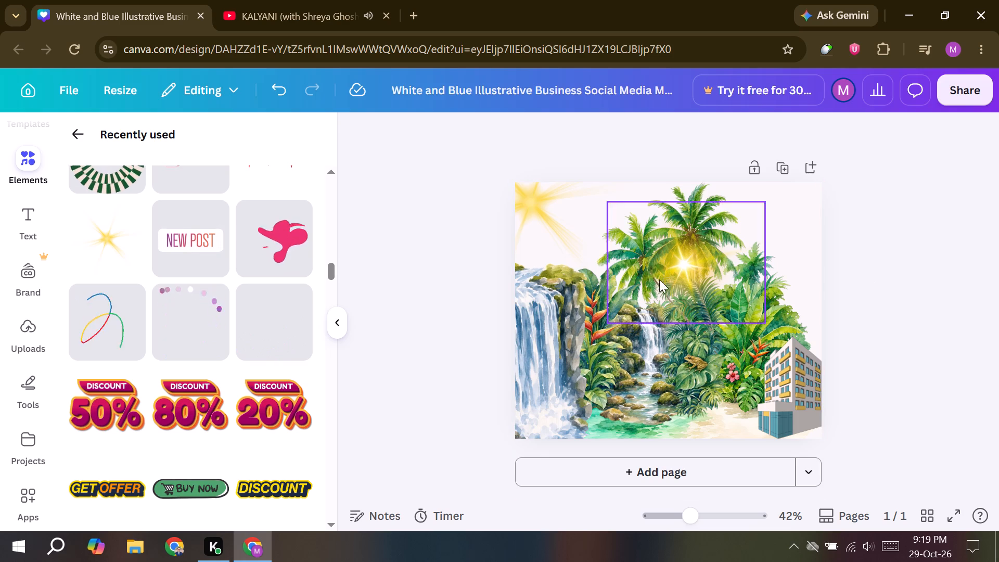
# Remove the long-rayed yellow starburst from the page's top-left corner.
pyautogui.moveTo(544, 207); pyautogui.dragTo(138, 279)
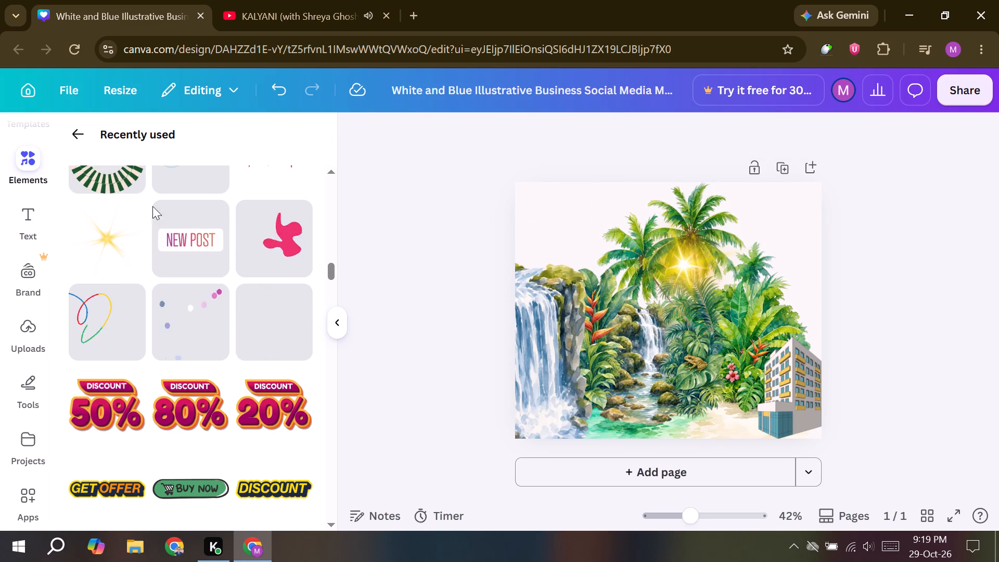
# Add the NEW POST label, shrink it to just under a third of the page's width, and place it in the page's top-left corner.
pyautogui.click(186, 223)
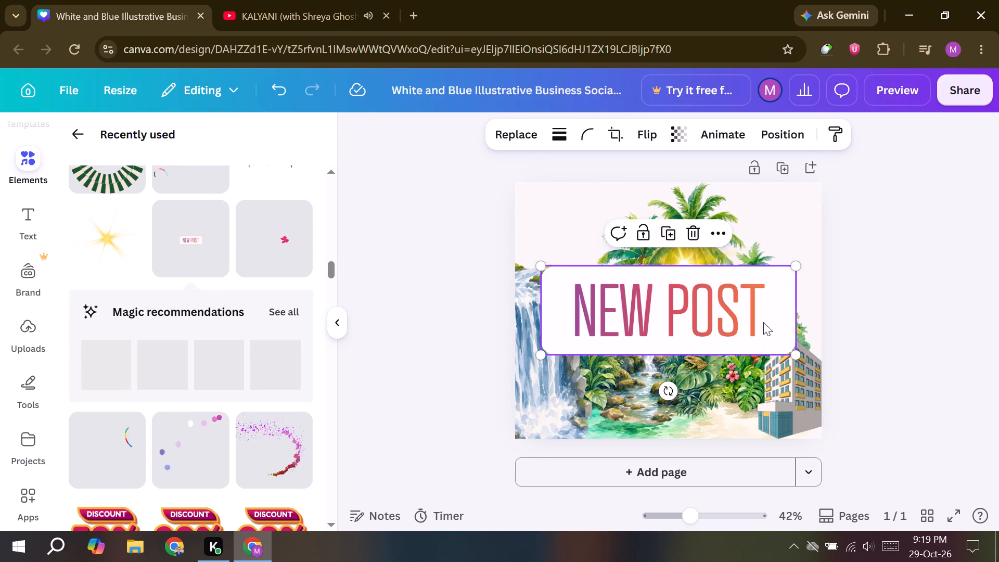
pyautogui.moveTo(794, 358); pyautogui.dragTo(725, 349)
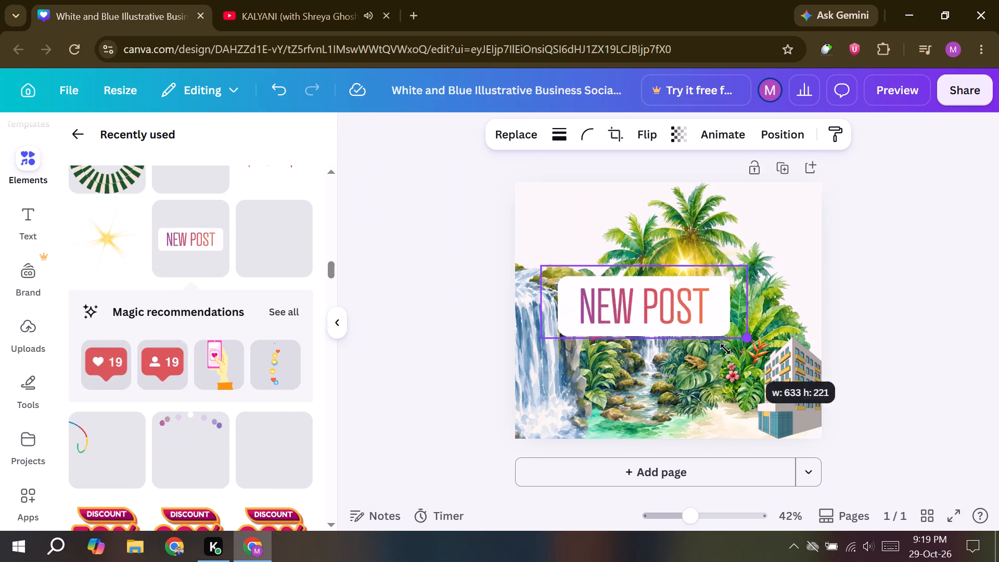
pyautogui.moveTo(725, 349); pyautogui.dragTo(629, 322)
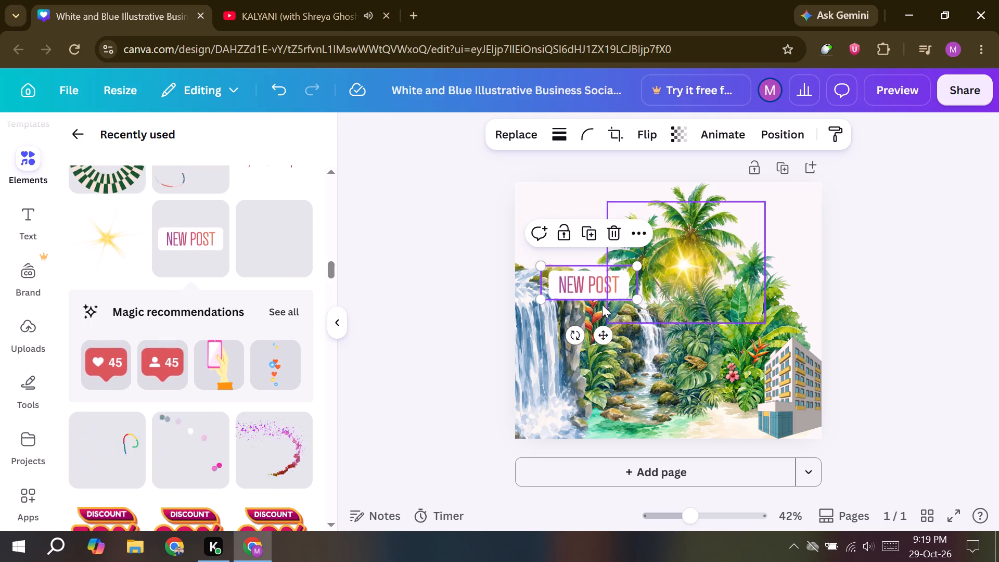
pyautogui.moveTo(569, 285); pyautogui.dragTo(541, 204)
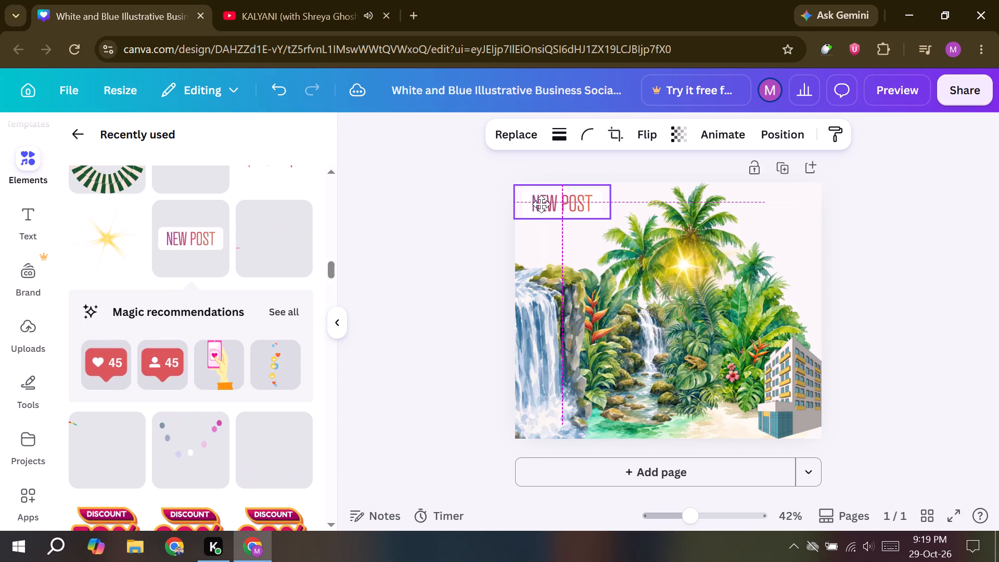
pyautogui.moveTo(541, 204); pyautogui.dragTo(548, 202)
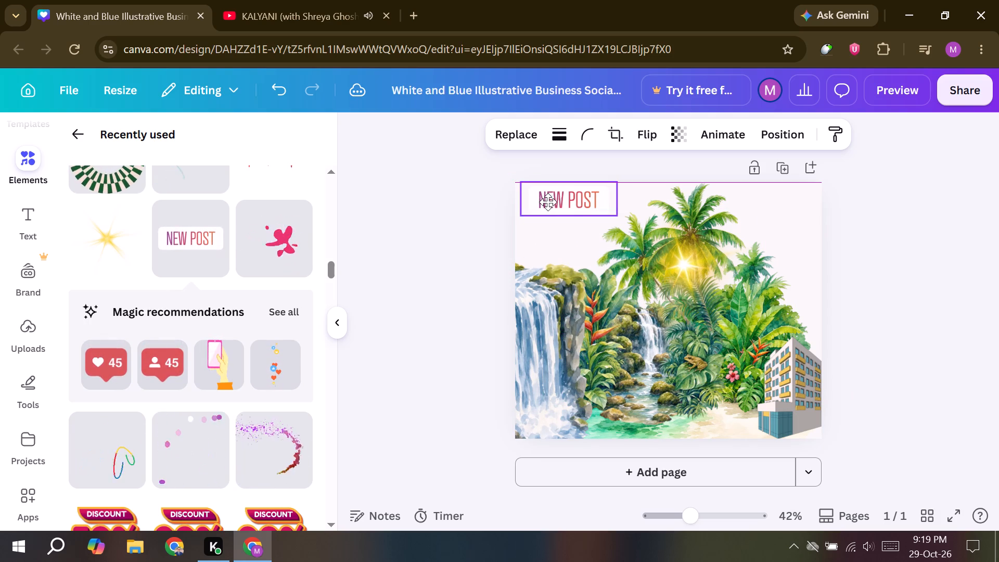
pyautogui.moveTo(548, 202); pyautogui.dragTo(544, 202)
pyautogui.moveTo(610, 219); pyautogui.dragTo(605, 218)
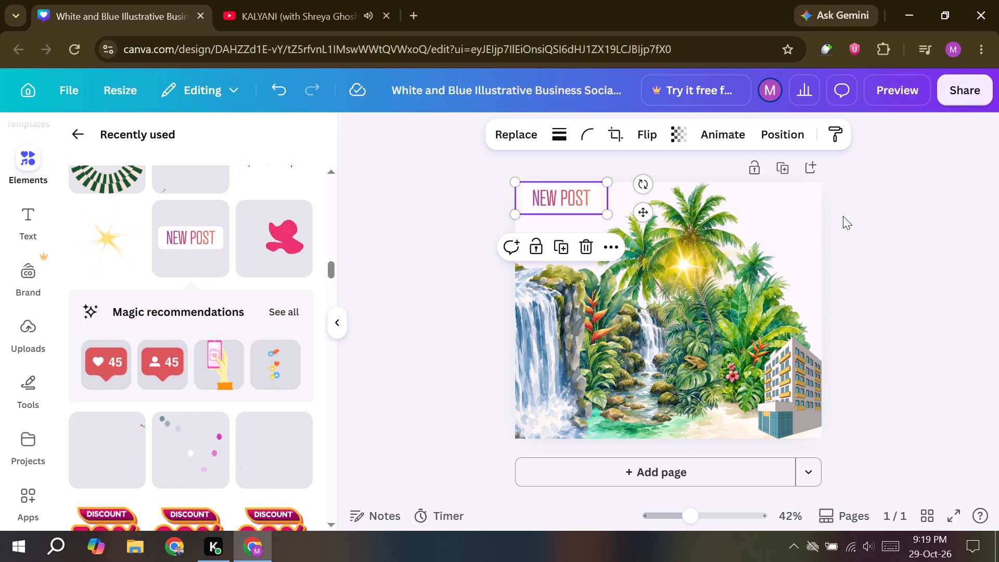
pyautogui.click(828, 254)
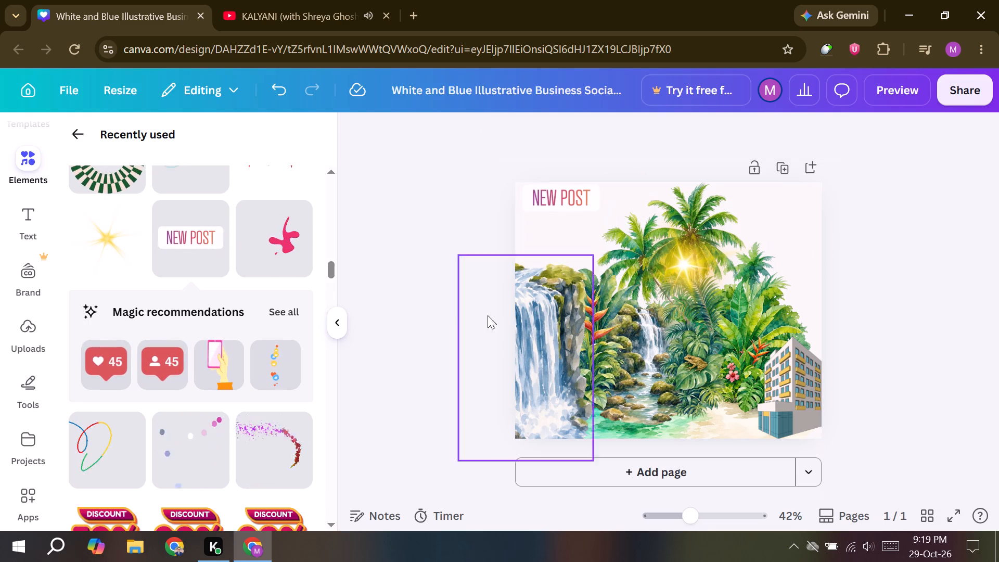
# Add the soft yellow starburst from the recently used graphics and place it over the sun flare among the palms.
pyautogui.scroll(-1, 226, 339)
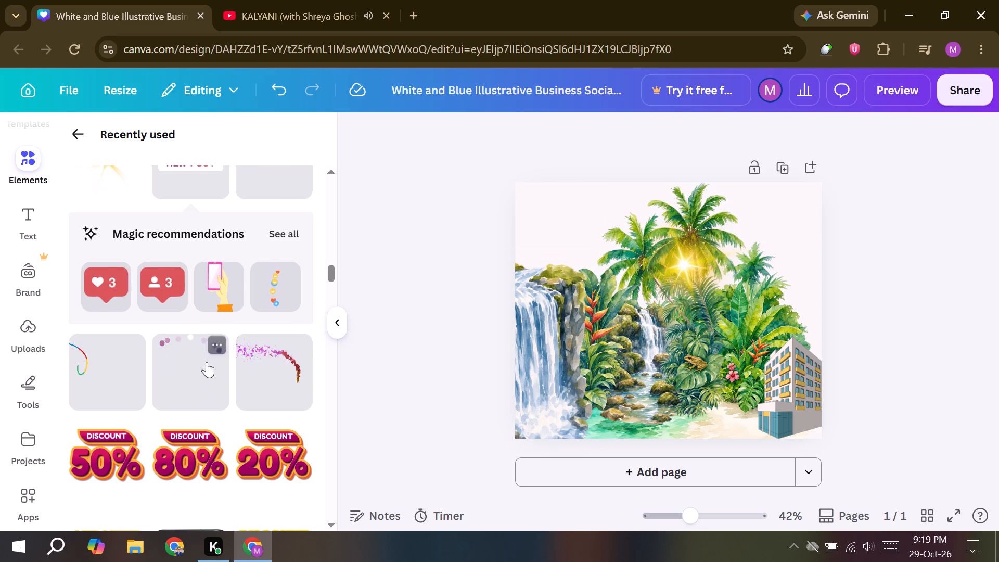
pyautogui.scroll(-4, 208, 386)
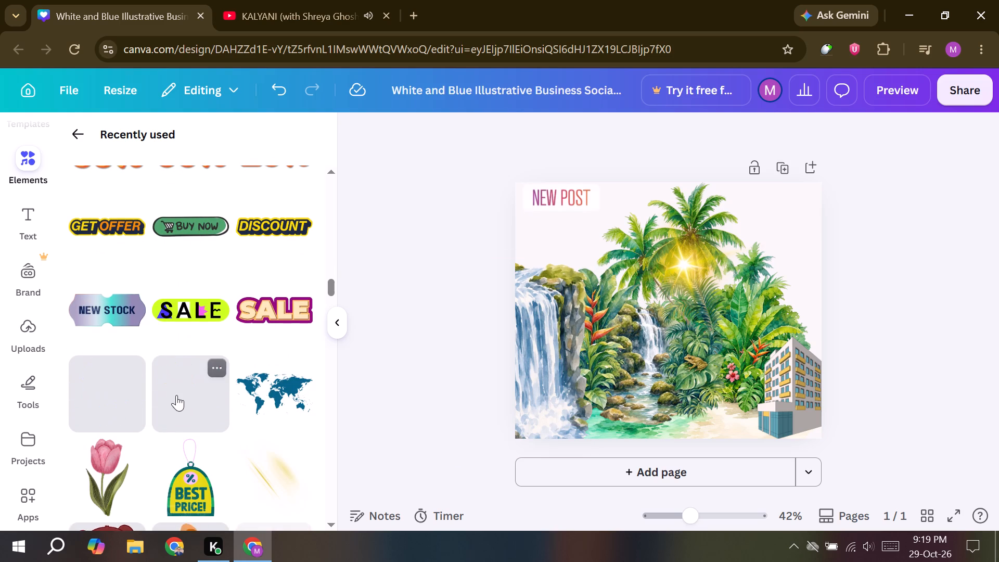
pyautogui.scroll(-2, 176, 395)
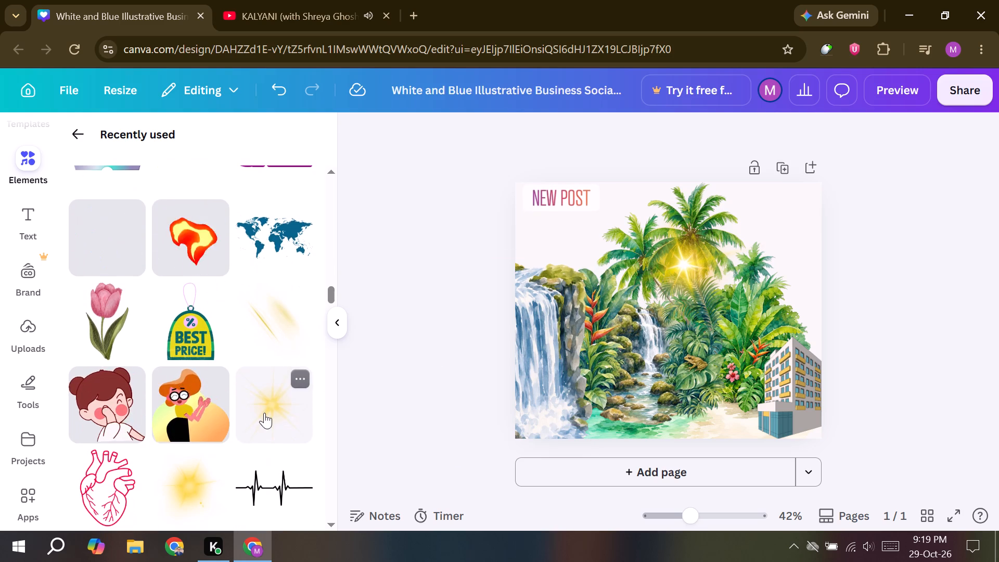
pyautogui.click(265, 413)
pyautogui.moveTo(636, 338); pyautogui.dragTo(683, 288)
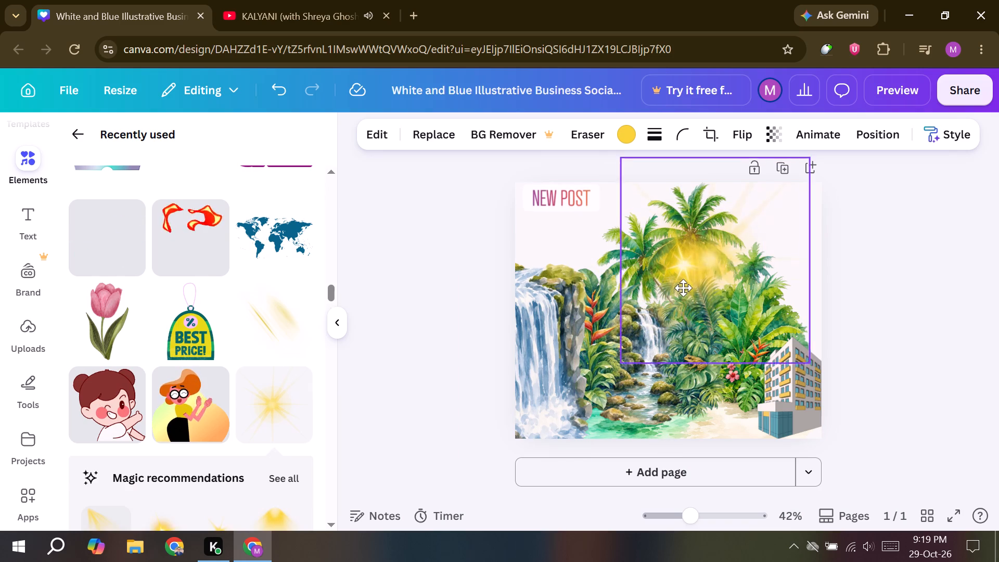
pyautogui.moveTo(683, 288); pyautogui.dragTo(665, 302)
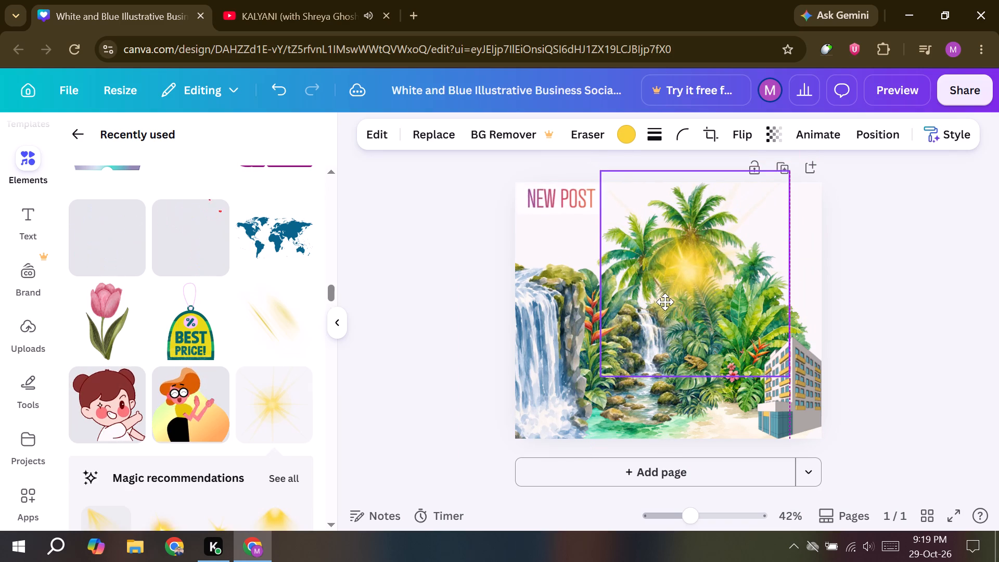
pyautogui.moveTo(665, 302); pyautogui.dragTo(665, 301)
pyautogui.click(838, 261)
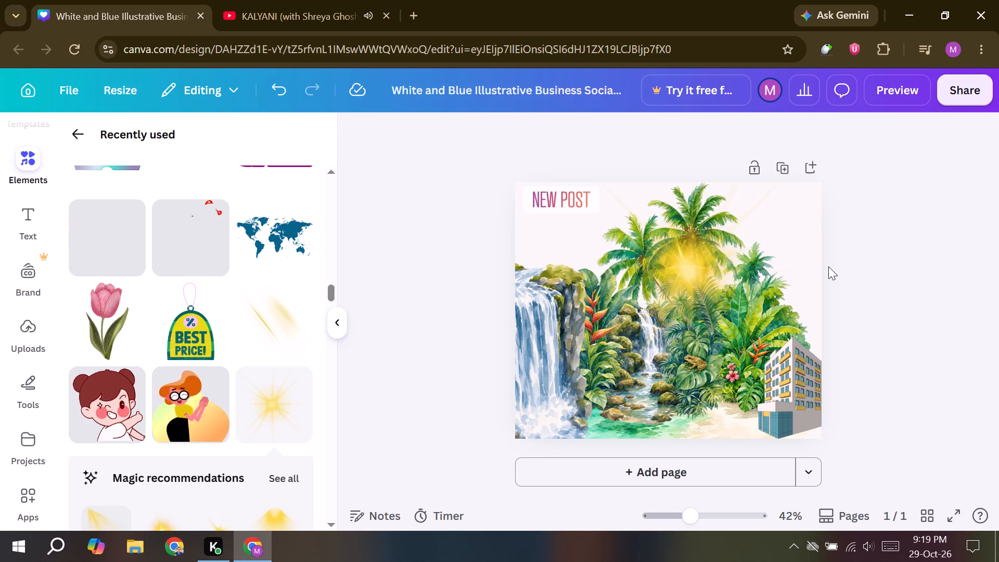
# Shrink the yellow starburst to about a third of the page's width and centre it on the sun flare.
pyautogui.click(772, 245)
pyautogui.moveTo(788, 169); pyautogui.dragTo(731, 284)
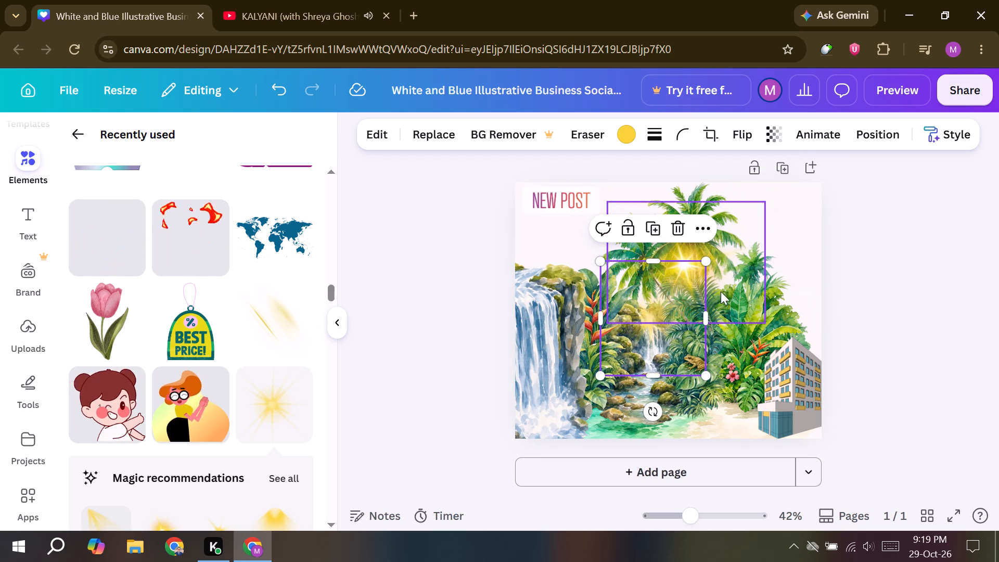
pyautogui.moveTo(676, 320); pyautogui.dragTo(708, 270)
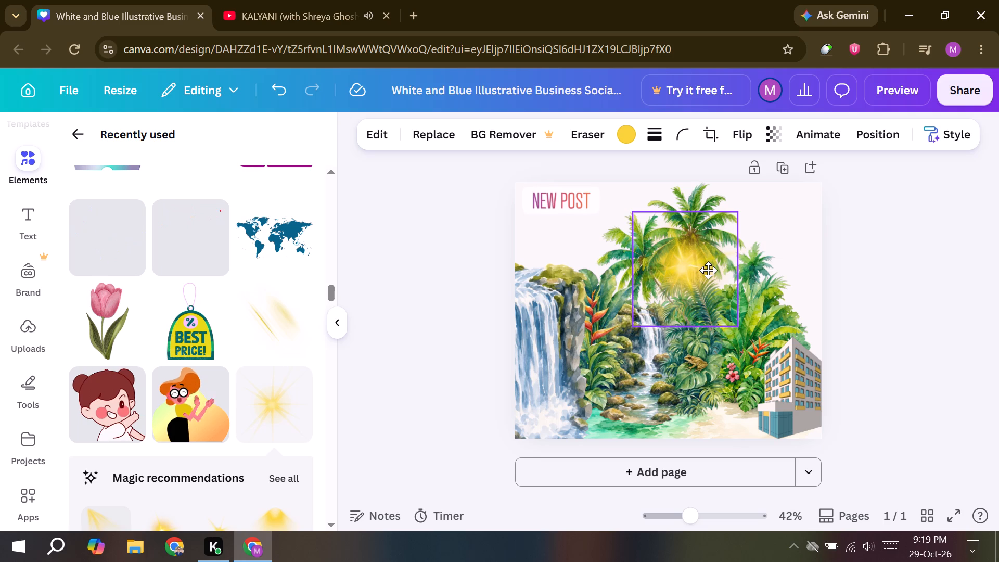
pyautogui.moveTo(708, 270); pyautogui.dragTo(710, 269)
pyautogui.click(912, 229)
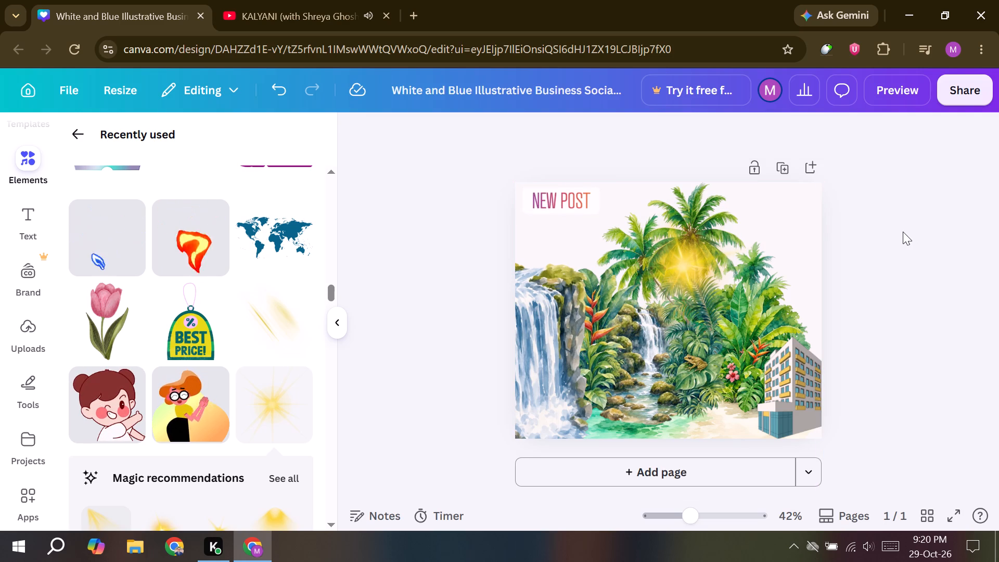
# Add the bright sun flare from the recommendations, shrink it to about a third of the page's width, and place it over the starburst's centre.
pyautogui.scroll(-4, 229, 319)
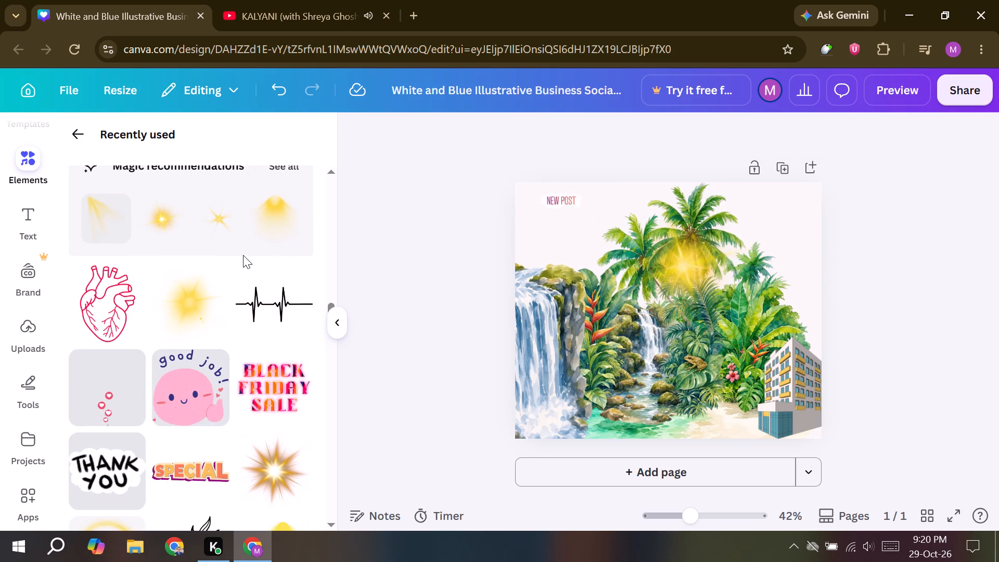
pyautogui.click(154, 229)
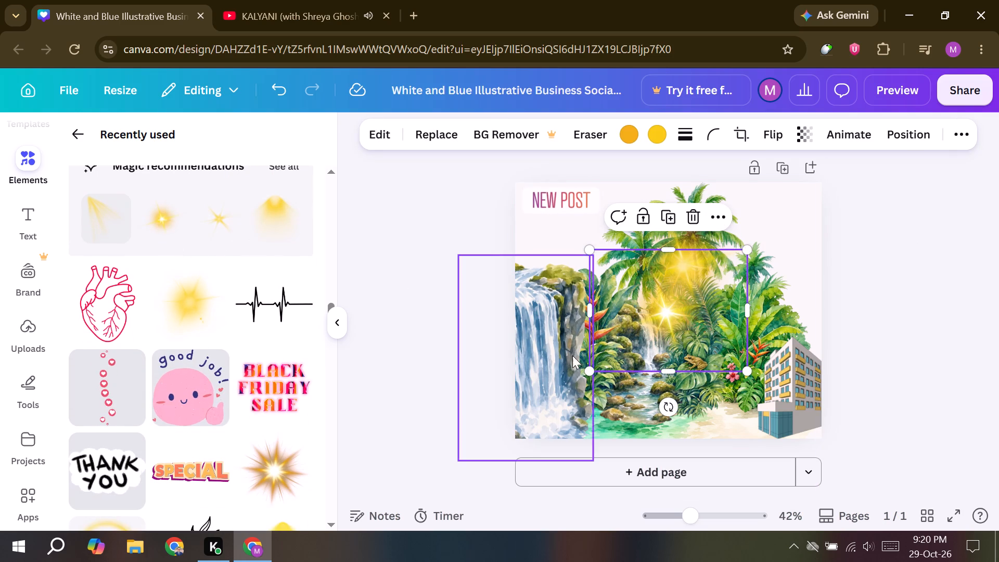
pyautogui.moveTo(585, 371); pyautogui.dragTo(623, 321)
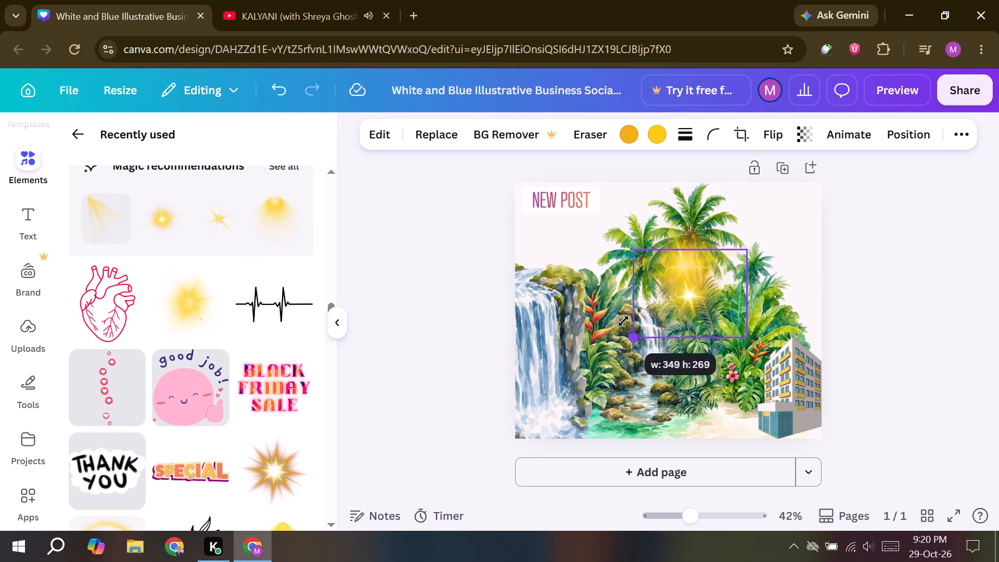
pyautogui.moveTo(623, 321); pyautogui.dragTo(633, 313)
pyautogui.moveTo(686, 298); pyautogui.dragTo(673, 273)
pyautogui.click(921, 212)
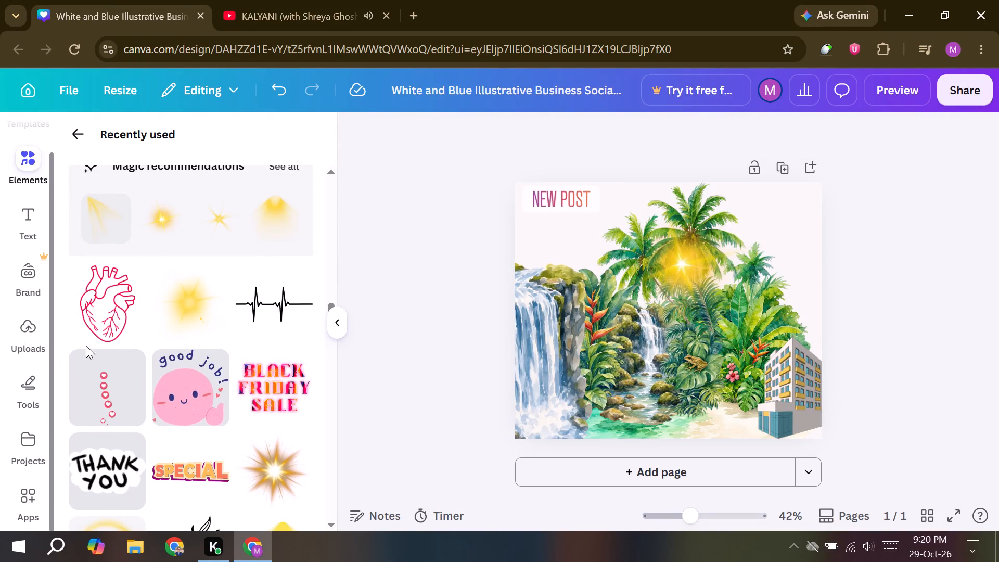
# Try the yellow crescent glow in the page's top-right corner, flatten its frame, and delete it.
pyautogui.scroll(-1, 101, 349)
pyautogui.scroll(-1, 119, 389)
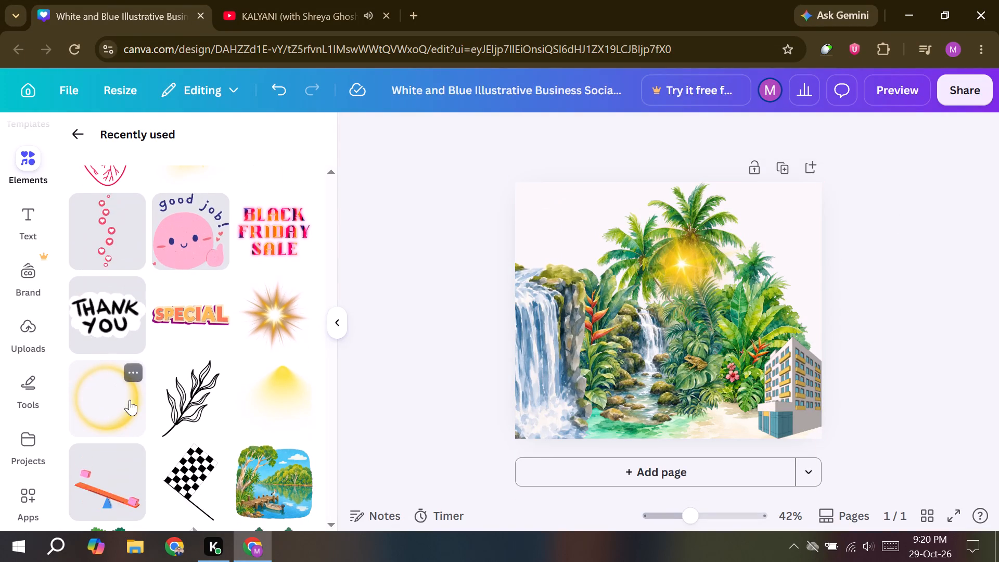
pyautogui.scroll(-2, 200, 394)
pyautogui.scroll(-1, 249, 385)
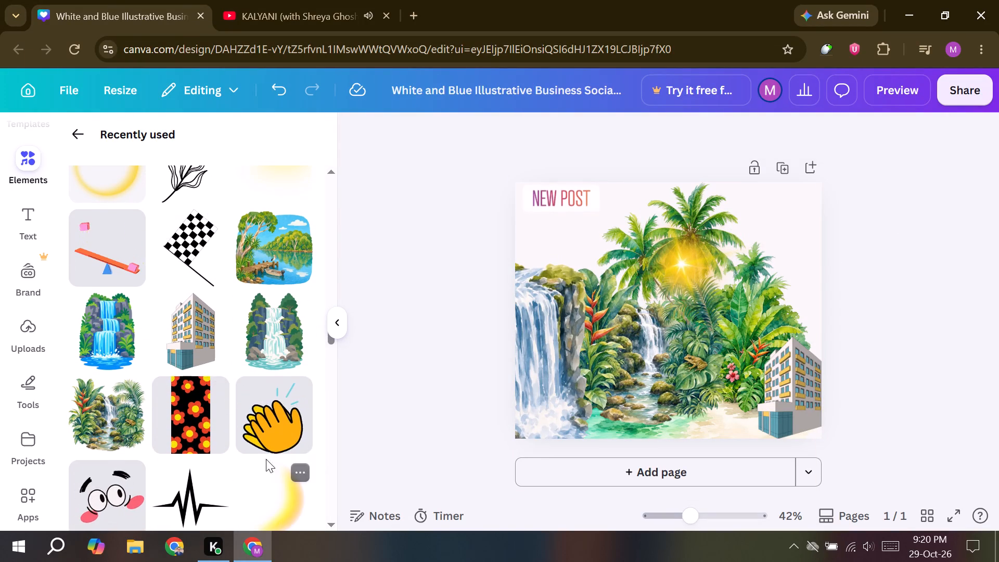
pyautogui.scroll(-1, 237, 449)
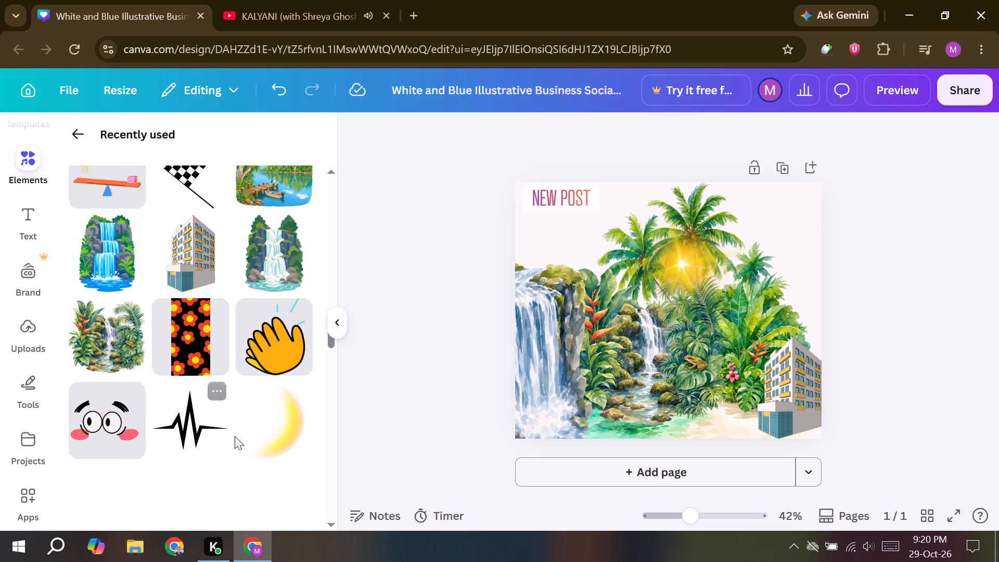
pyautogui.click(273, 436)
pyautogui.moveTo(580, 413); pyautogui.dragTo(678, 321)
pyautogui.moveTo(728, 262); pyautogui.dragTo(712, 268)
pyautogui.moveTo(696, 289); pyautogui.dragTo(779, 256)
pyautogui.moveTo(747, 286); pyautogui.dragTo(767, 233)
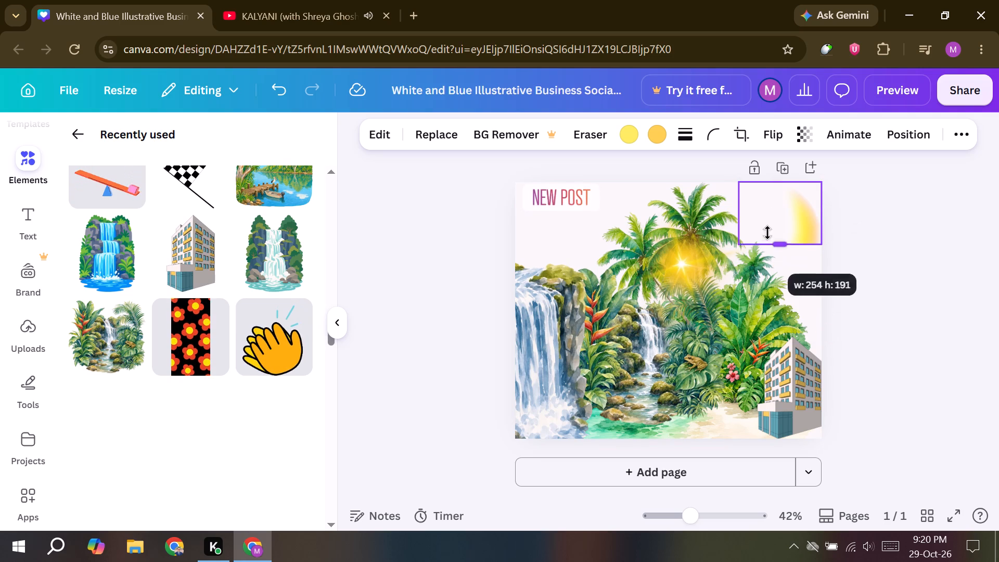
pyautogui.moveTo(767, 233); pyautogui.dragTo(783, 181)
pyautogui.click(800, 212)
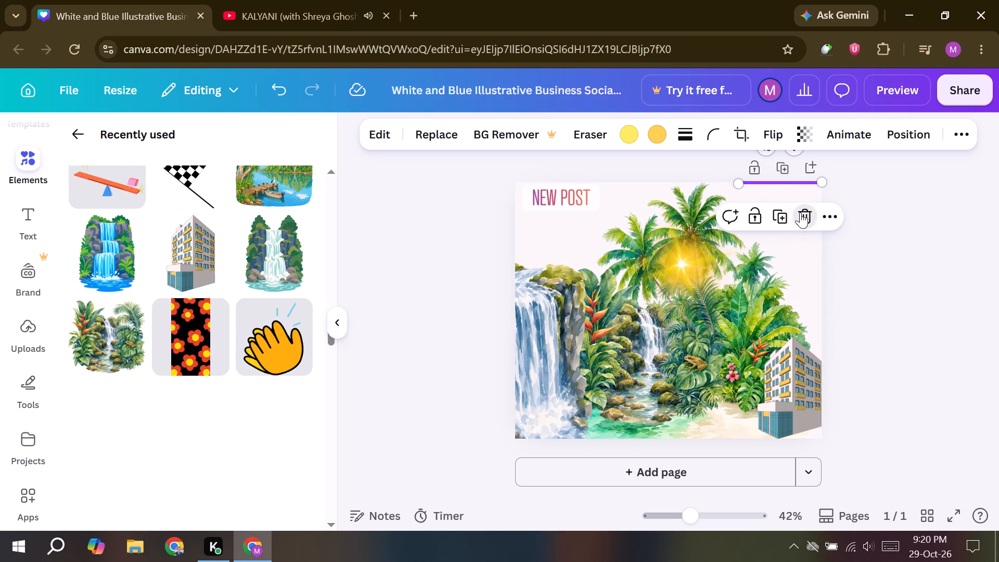
# Add the golden ribbon swirl, shrink it to about 200 px wide, and place it near the page's top-right corner.
pyautogui.scroll(-4, 296, 360)
pyautogui.scroll(-1, 196, 322)
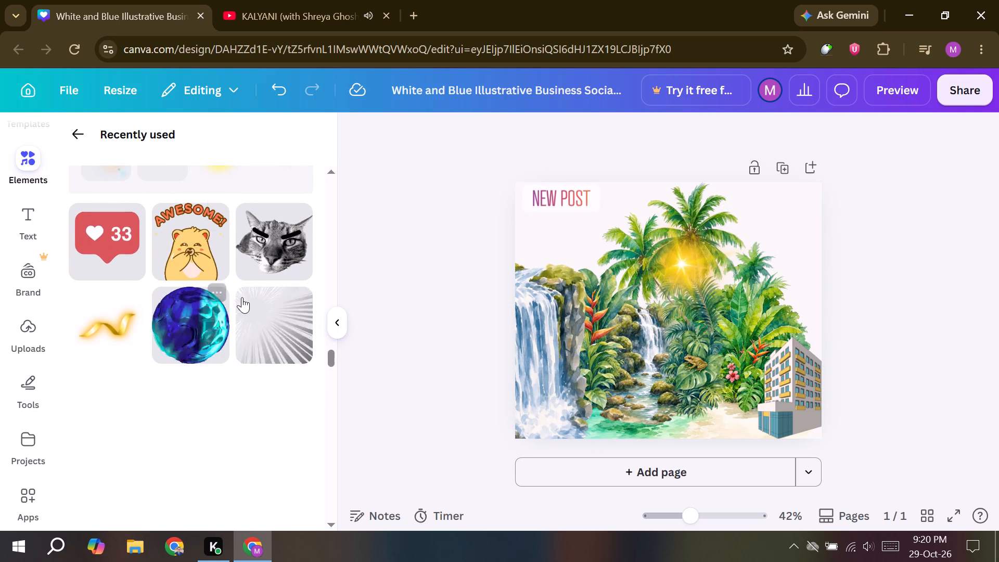
pyautogui.click(106, 321)
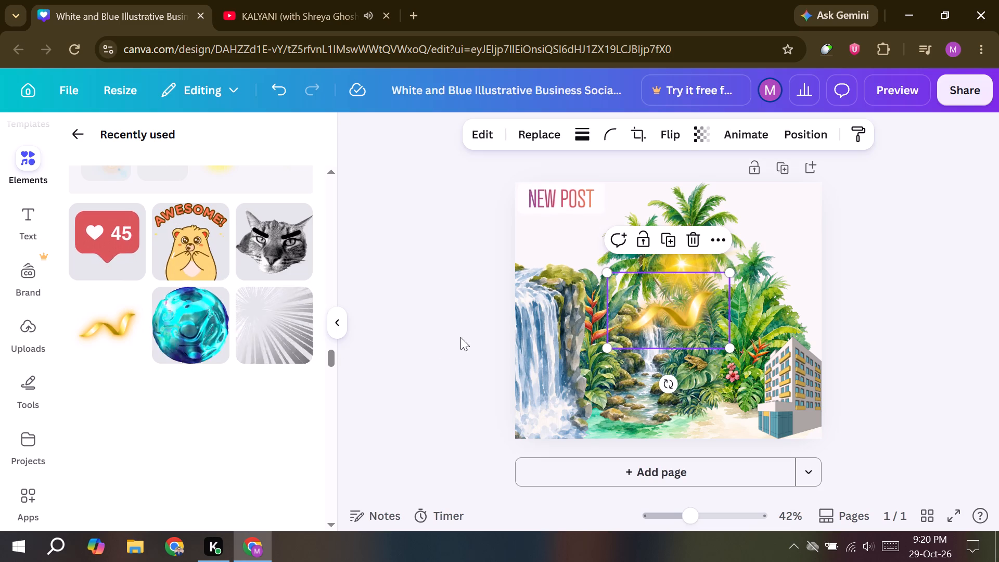
pyautogui.moveTo(688, 326); pyautogui.dragTo(783, 229)
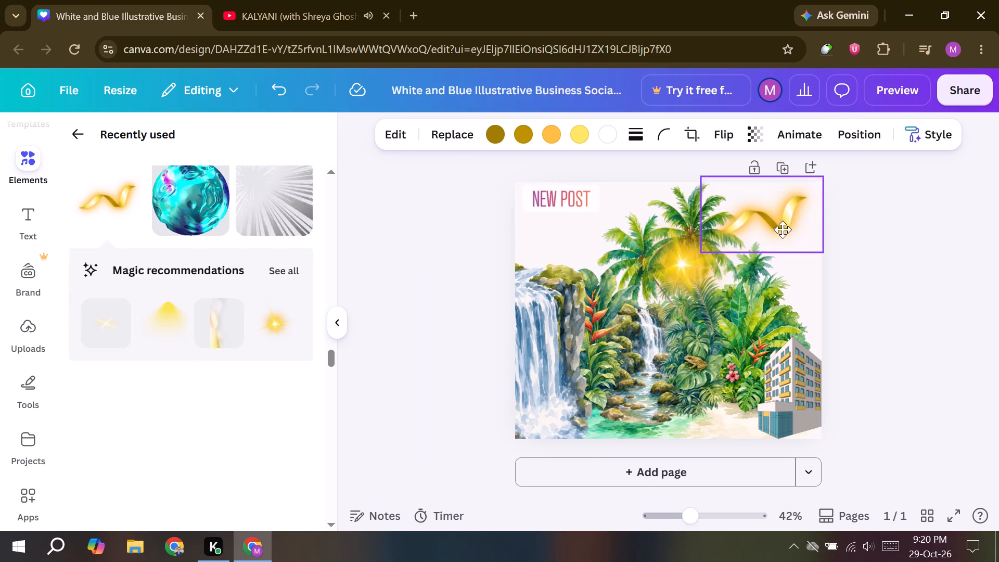
pyautogui.moveTo(783, 229); pyautogui.dragTo(783, 235)
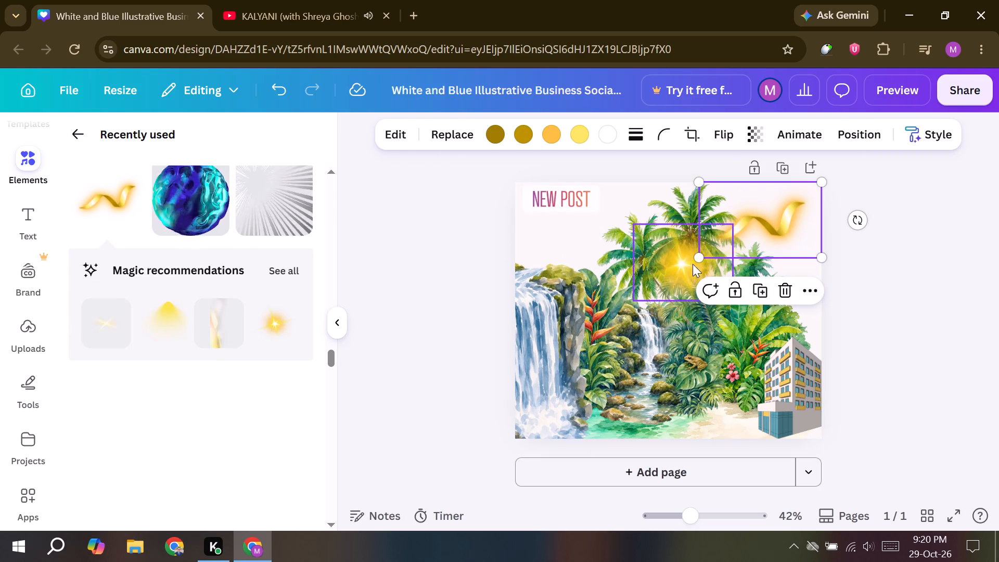
pyautogui.moveTo(698, 252); pyautogui.dragTo(758, 229)
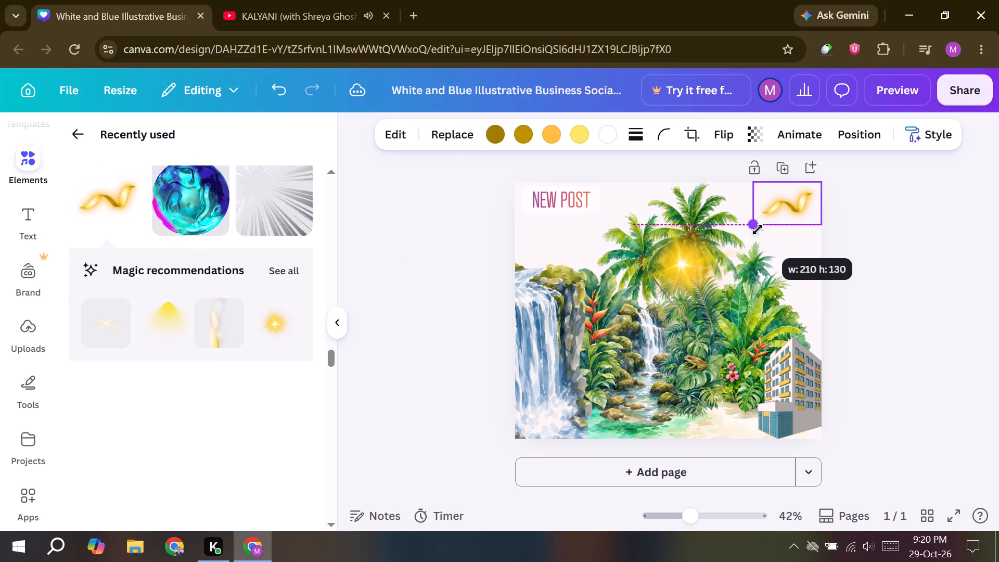
pyautogui.moveTo(758, 229); pyautogui.dragTo(766, 224)
pyautogui.moveTo(790, 190); pyautogui.dragTo(785, 196)
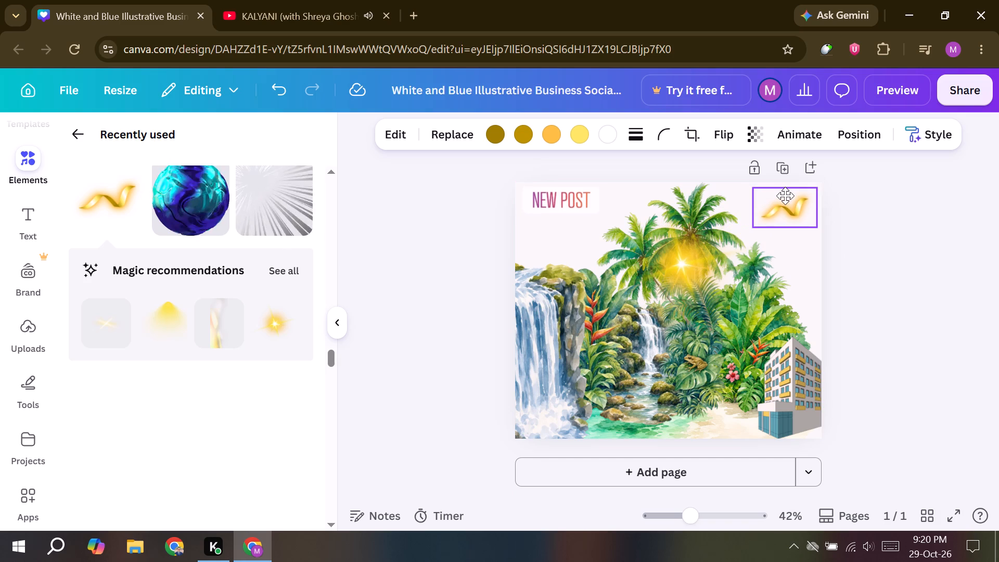
pyautogui.moveTo(785, 196); pyautogui.dragTo(783, 196)
# Add the ornate square gold frame, shrink it to about the ribbon swirl's width, and fit it into the page's top-right corner.
pyautogui.scroll(20, 147, 285)
pyautogui.scroll(4, 147, 285)
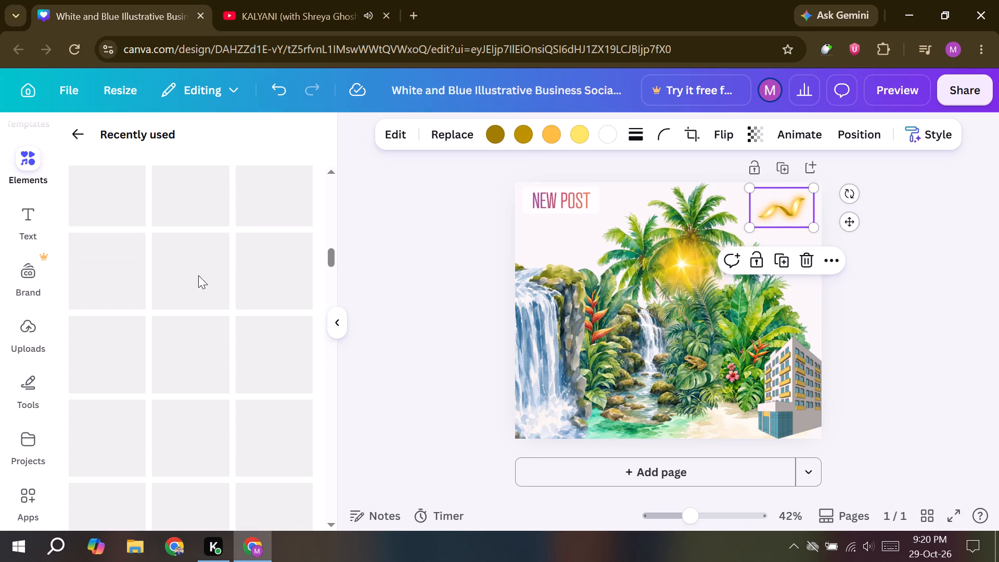
pyautogui.scroll(7, 193, 276)
pyautogui.scroll(20, 190, 274)
pyautogui.scroll(1, 190, 274)
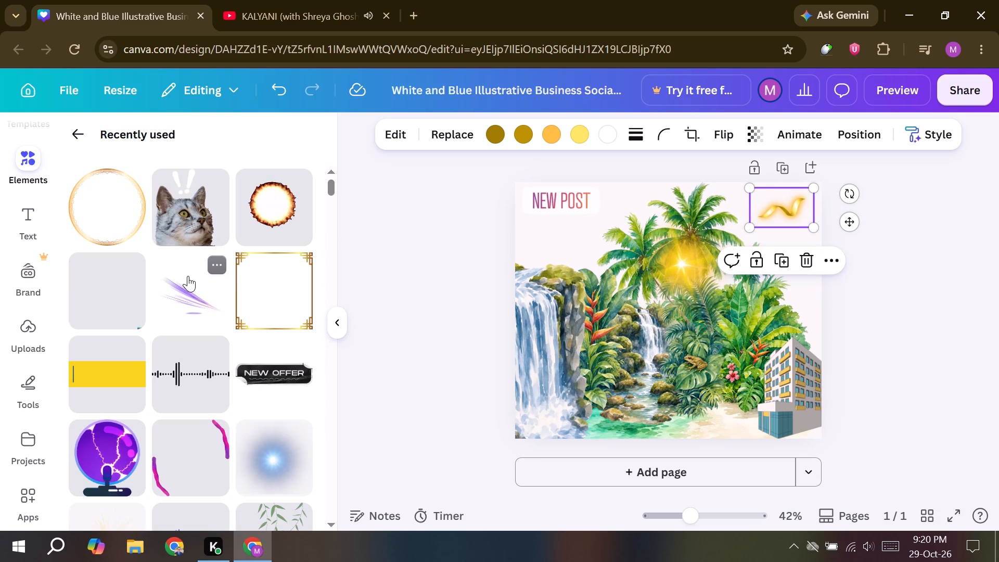
pyautogui.click(244, 274)
pyautogui.moveTo(658, 330); pyautogui.dragTo(751, 257)
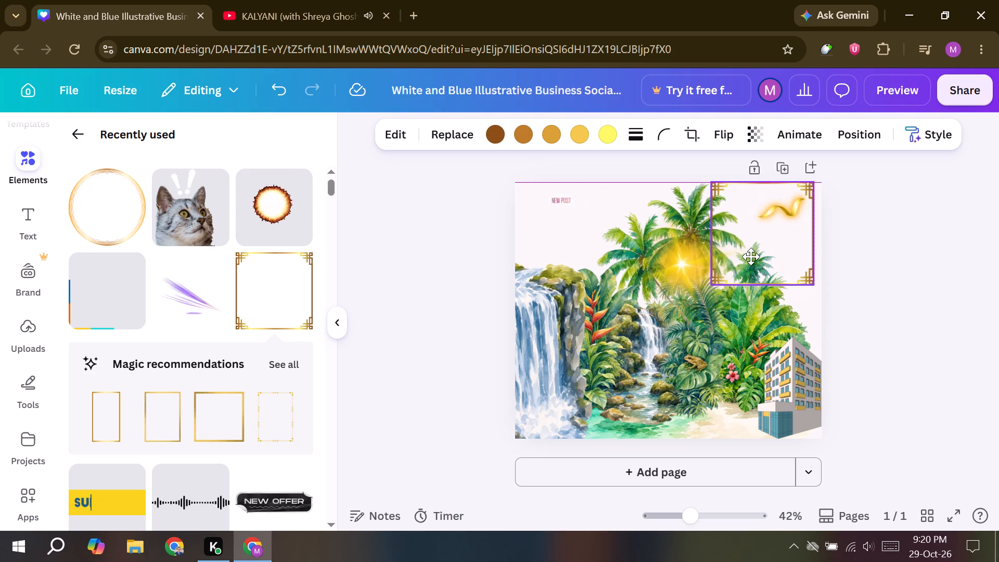
pyautogui.moveTo(751, 257); pyautogui.dragTo(759, 257)
pyautogui.moveTo(719, 281); pyautogui.dragTo(740, 251)
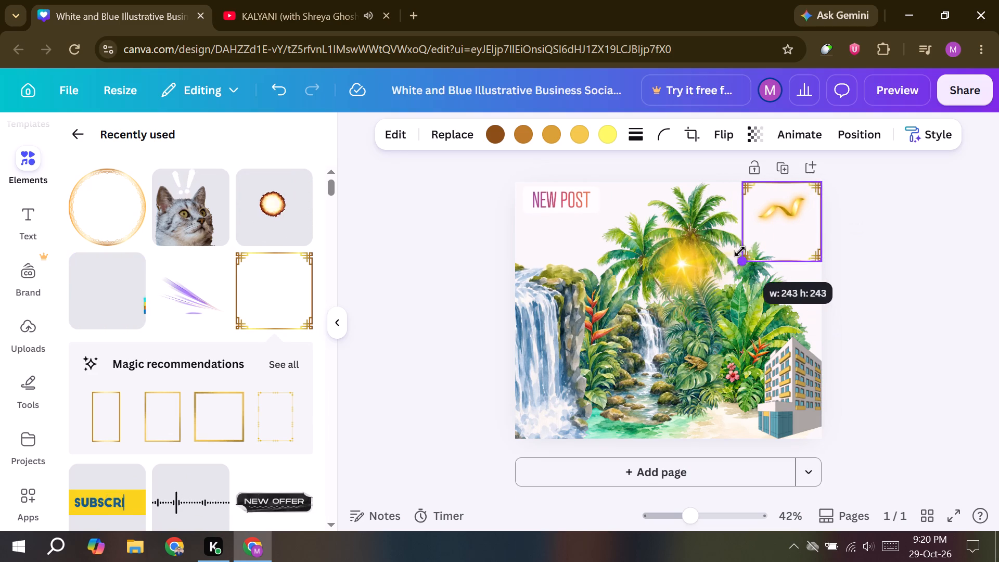
pyautogui.moveTo(740, 251); pyautogui.dragTo(747, 235)
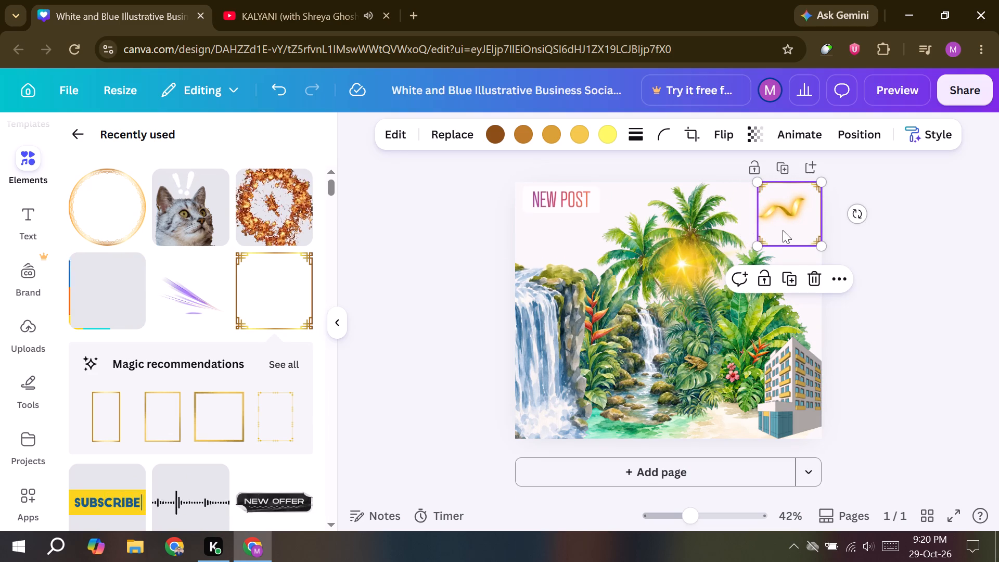
# Shift the golden ribbon swirl to the page's right edge and set the square gold frame back around it so the swirl is centred.
pyautogui.moveTo(788, 212); pyautogui.dragTo(702, 222)
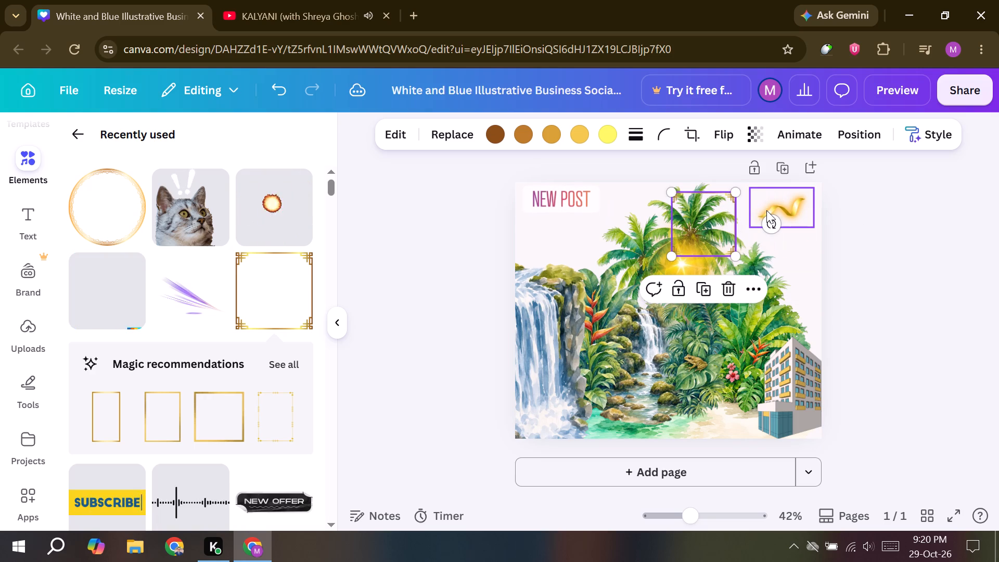
pyautogui.click(766, 210)
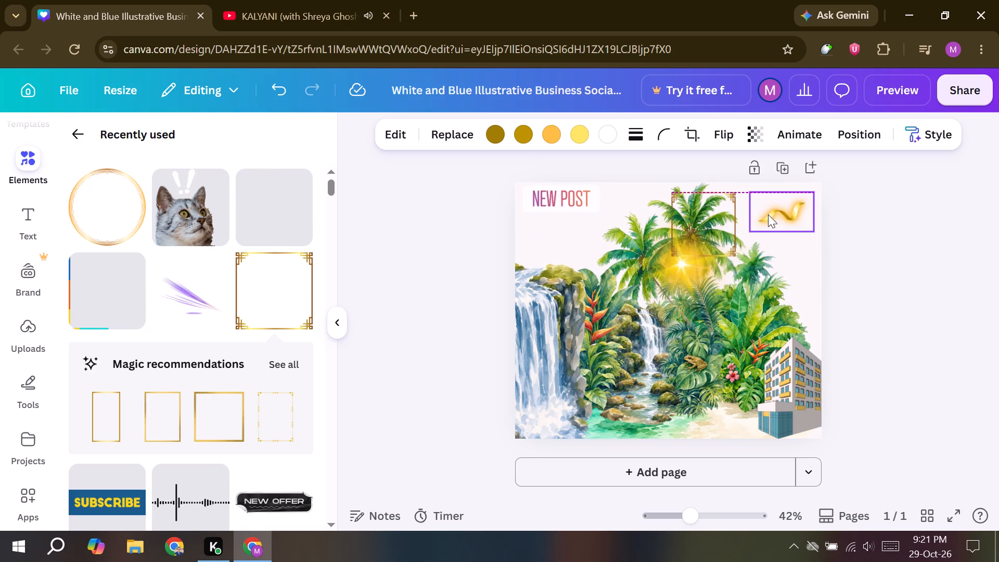
pyautogui.click(898, 219)
pyautogui.moveTo(698, 235); pyautogui.dragTo(778, 227)
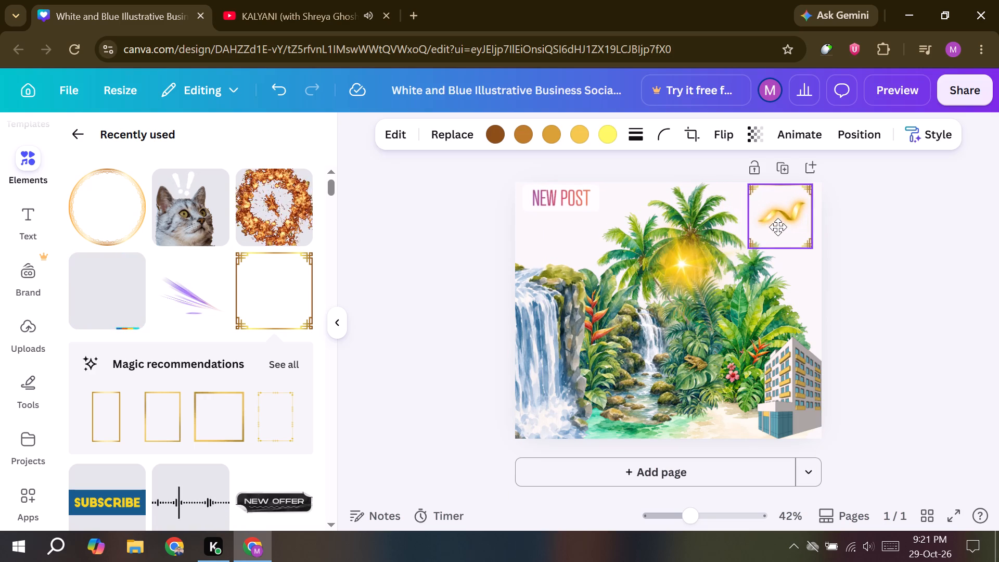
pyautogui.moveTo(778, 227); pyautogui.dragTo(781, 227)
pyautogui.moveTo(781, 227); pyautogui.dragTo(649, 241)
pyautogui.moveTo(756, 218); pyautogui.dragTo(760, 218)
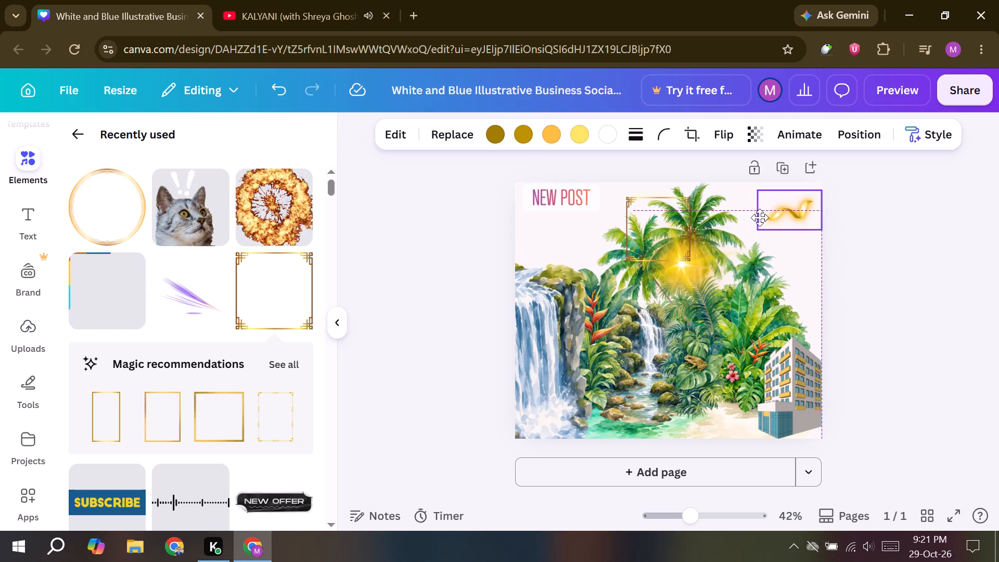
pyautogui.moveTo(760, 218); pyautogui.dragTo(761, 223)
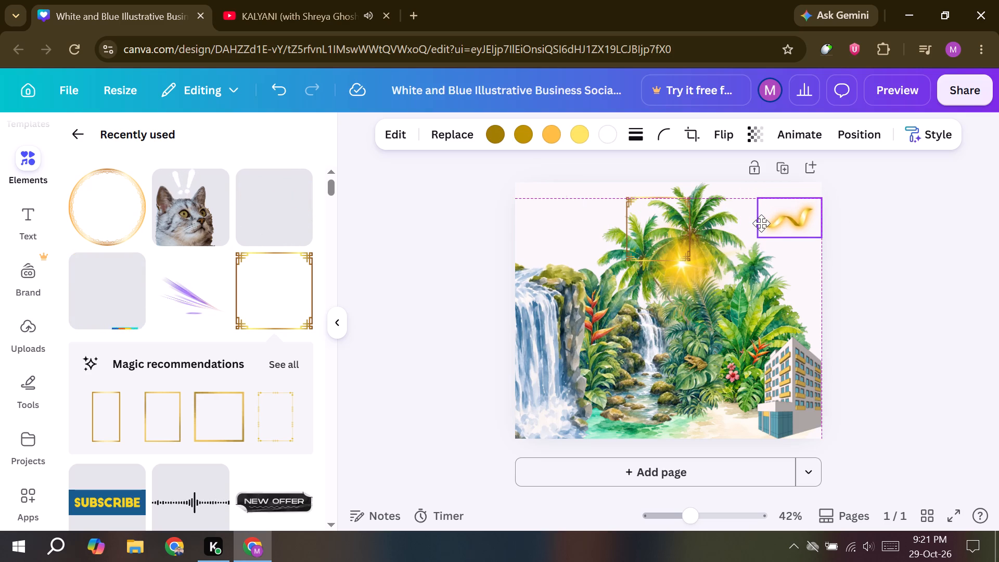
pyautogui.moveTo(761, 223); pyautogui.dragTo(762, 219)
pyautogui.click(859, 256)
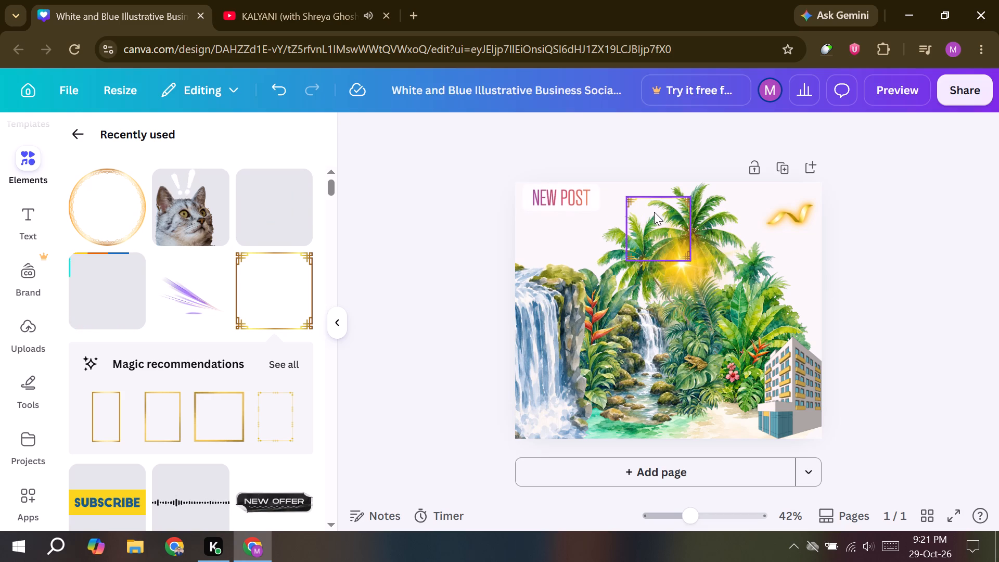
pyautogui.moveTo(654, 212); pyautogui.dragTo(786, 199)
pyautogui.click(897, 216)
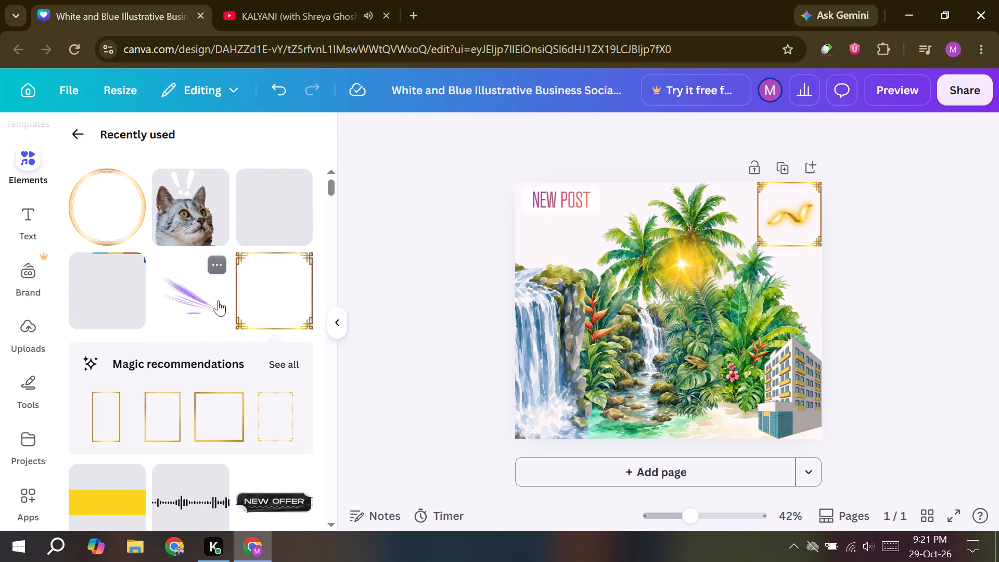
# Add the thin gold circle, resize it to about 154 px wide, and centre it around the ribbon swirl inside the square frame.
pyautogui.click(123, 219)
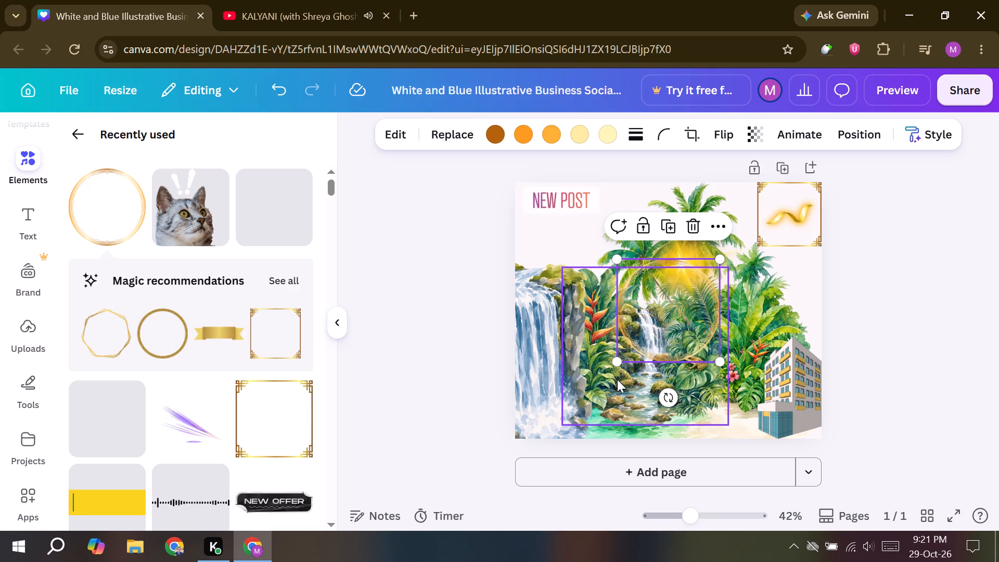
pyautogui.moveTo(618, 362); pyautogui.dragTo(680, 296)
pyautogui.moveTo(697, 281); pyautogui.dragTo(778, 222)
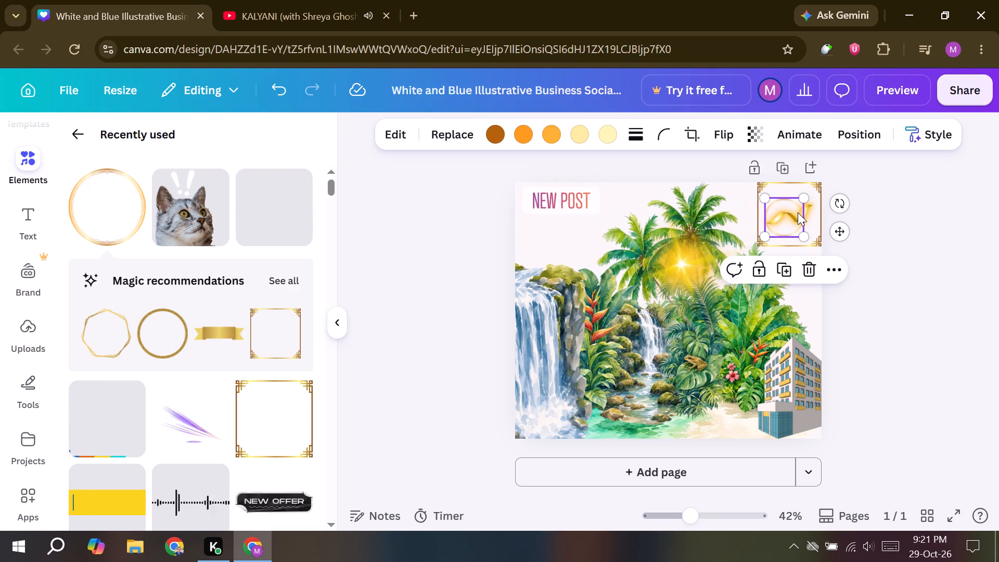
pyautogui.moveTo(803, 202); pyautogui.dragTo(818, 195)
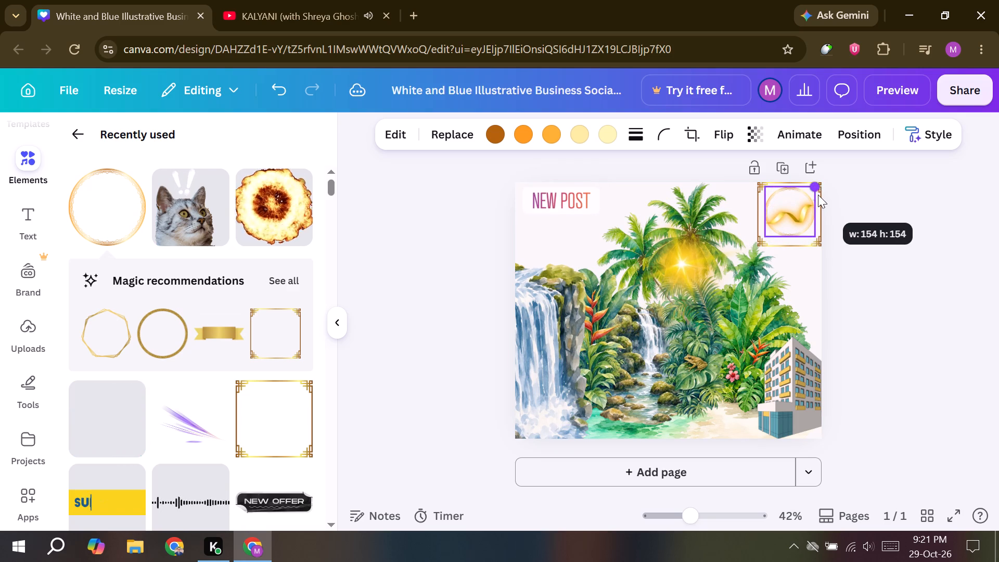
pyautogui.click(786, 233)
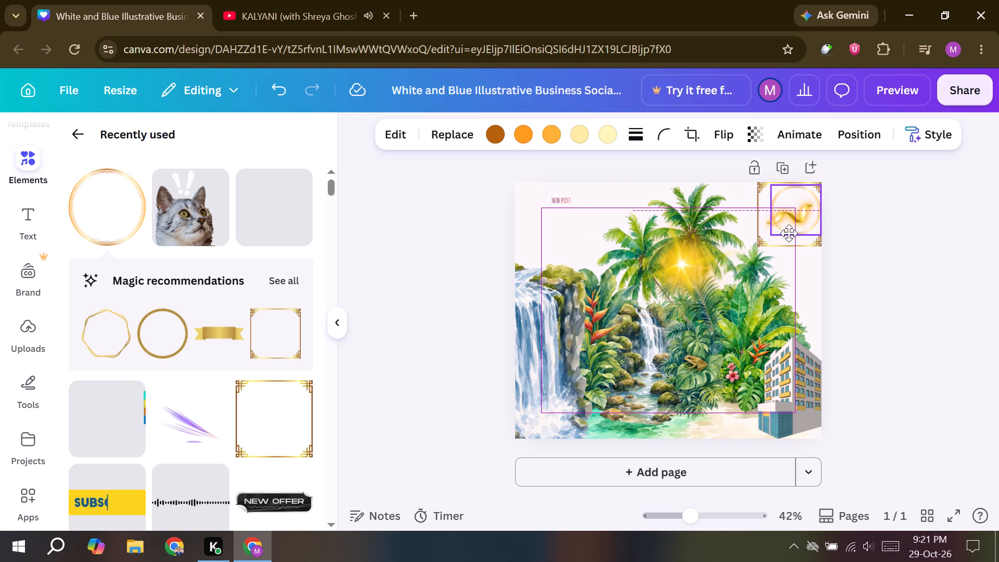
pyautogui.click(911, 237)
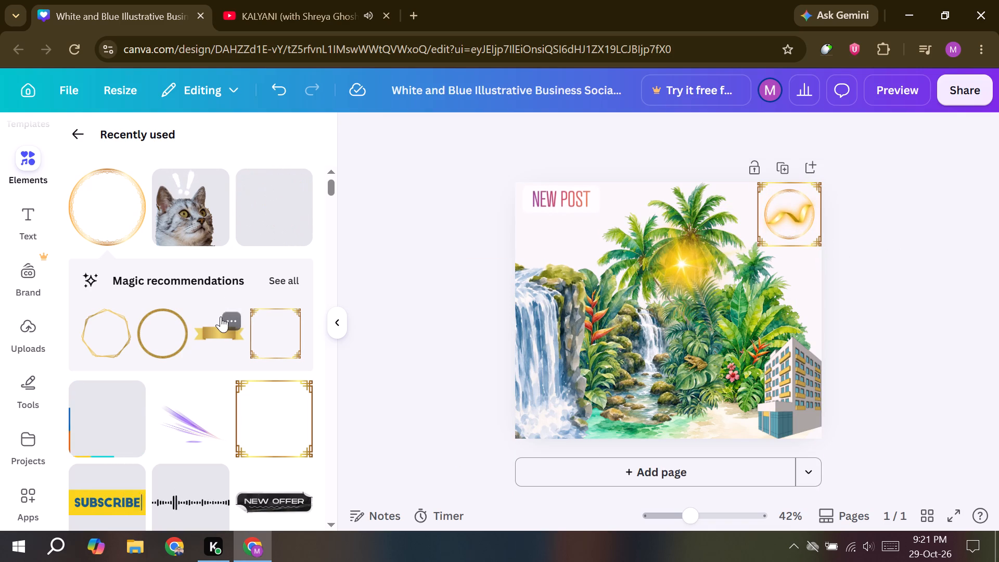
# Add the gold ribbon banner from the recommendations to the middle of the page.
pyautogui.scroll(-1, 212, 314)
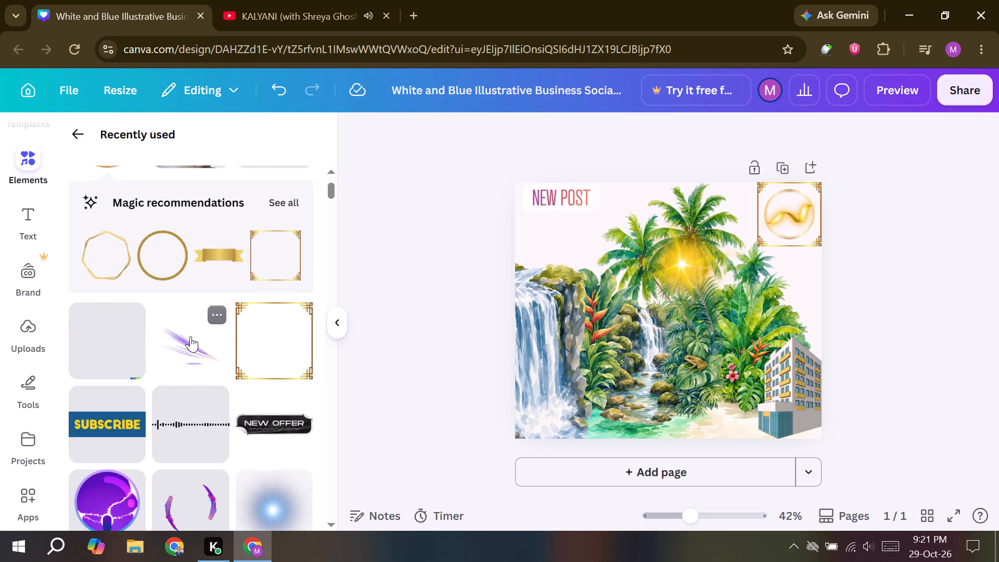
pyautogui.moveTo(190, 336); pyautogui.dragTo(0, 336)
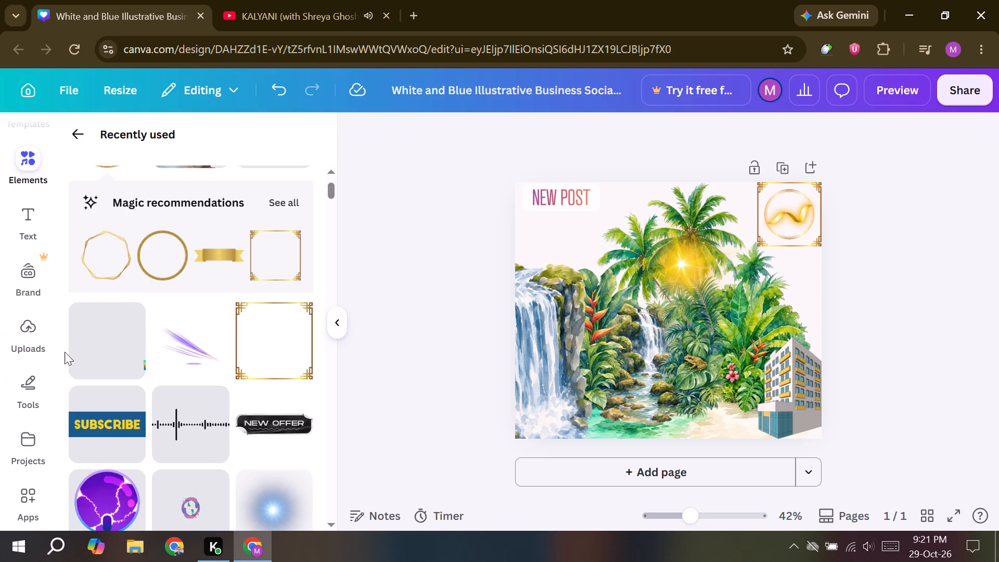
pyautogui.moveTo(256, 322); pyautogui.dragTo(0, 363)
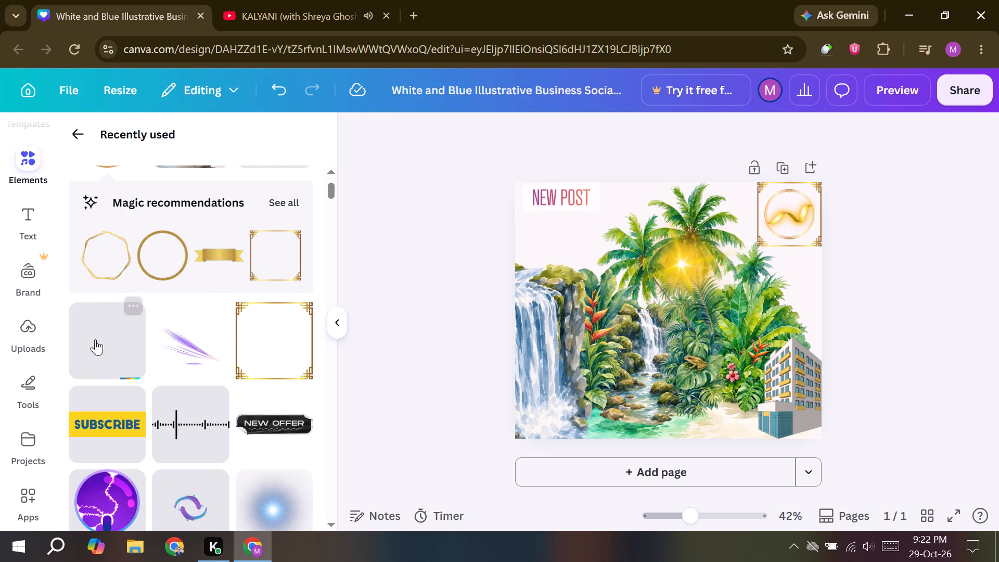
pyautogui.click(210, 260)
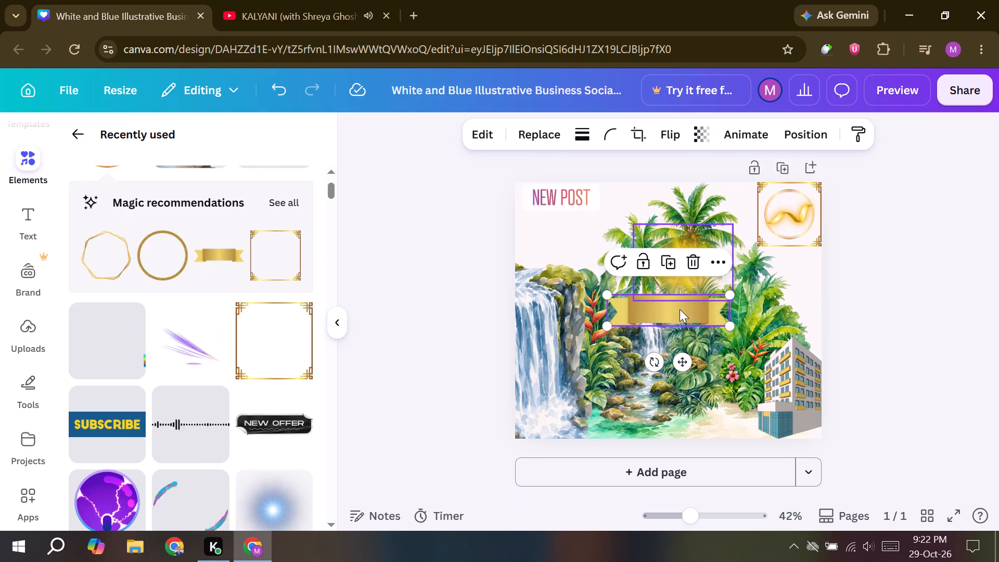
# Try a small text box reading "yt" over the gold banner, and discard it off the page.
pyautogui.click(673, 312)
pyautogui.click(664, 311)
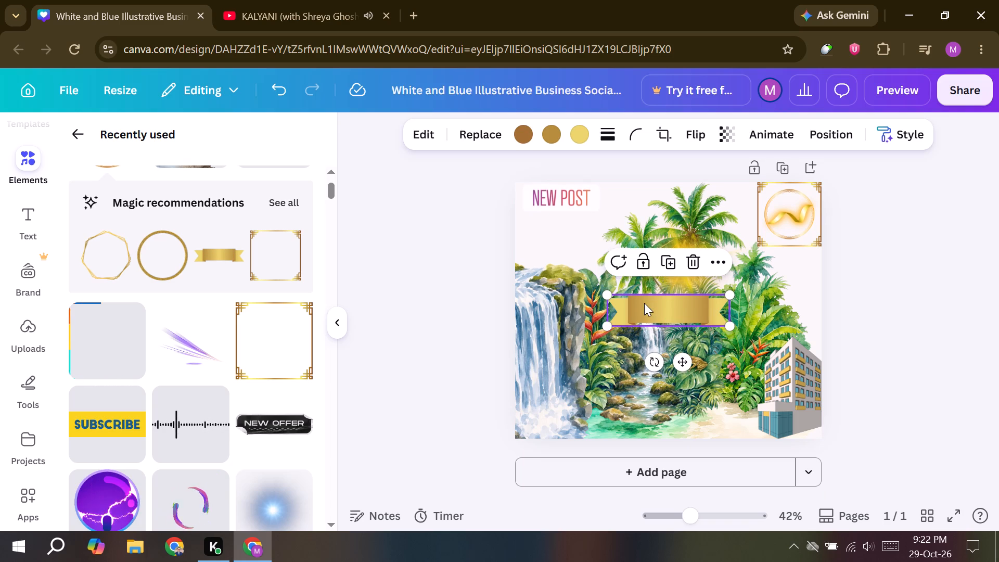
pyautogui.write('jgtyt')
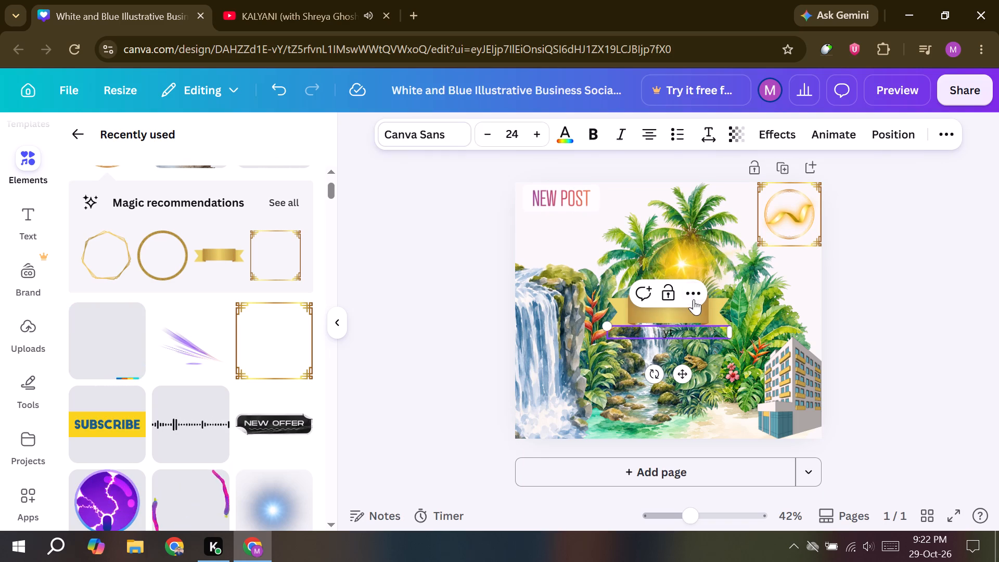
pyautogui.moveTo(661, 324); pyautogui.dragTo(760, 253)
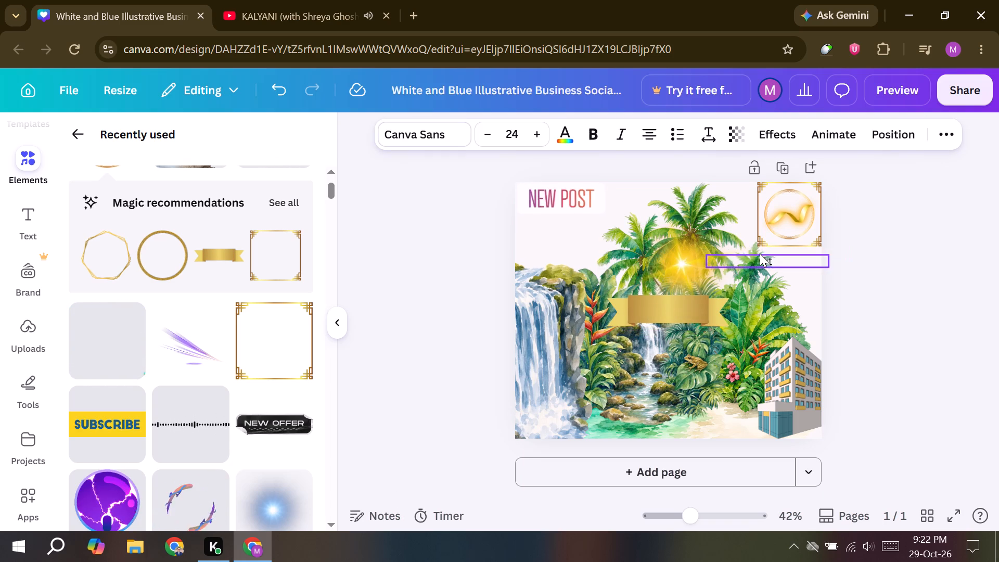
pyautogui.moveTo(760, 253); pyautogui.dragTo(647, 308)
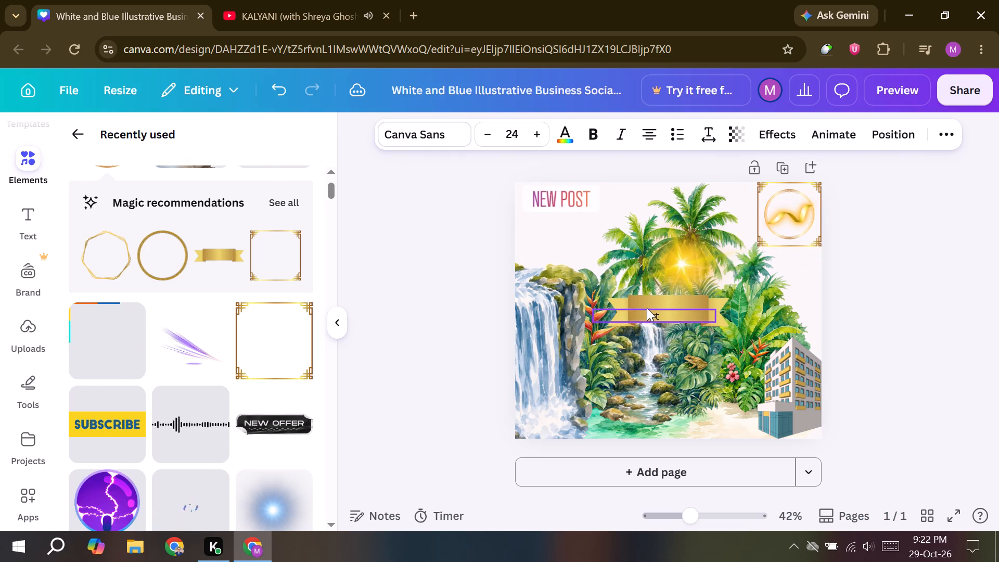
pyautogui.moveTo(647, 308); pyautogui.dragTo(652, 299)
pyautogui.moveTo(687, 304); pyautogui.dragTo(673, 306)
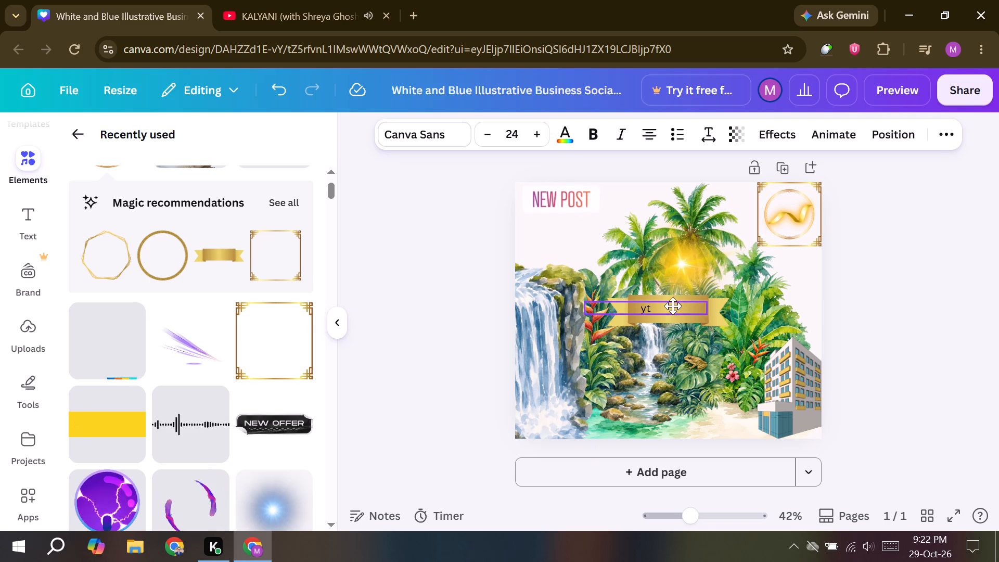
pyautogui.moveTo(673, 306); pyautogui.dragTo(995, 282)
# Move the gold banner up to just below the sun flare.
pyautogui.moveTo(671, 307); pyautogui.dragTo(667, 312)
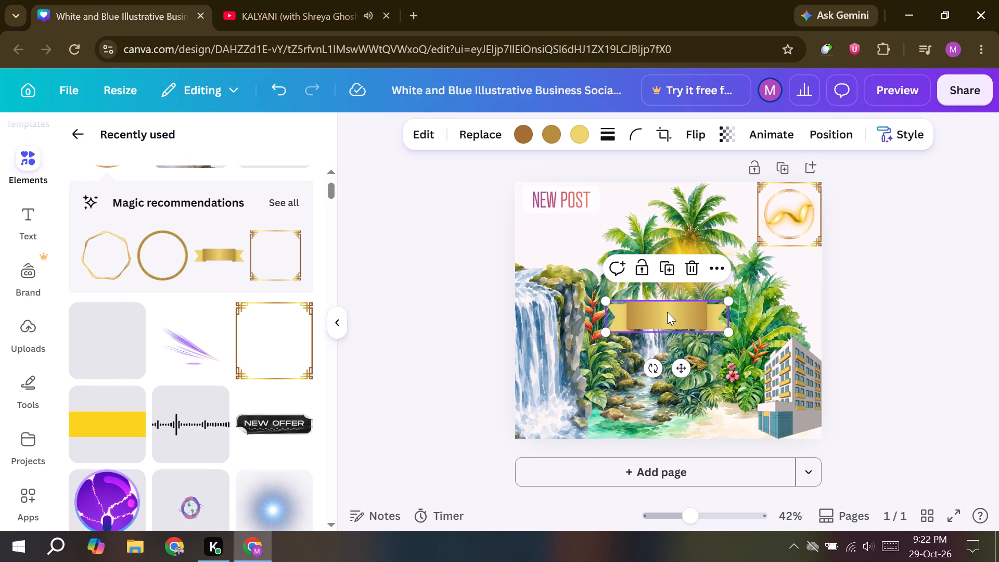
pyautogui.write('hkh')
pyautogui.press('j')
pyautogui.press('k')
pyautogui.moveTo(658, 319); pyautogui.dragTo(662, 299)
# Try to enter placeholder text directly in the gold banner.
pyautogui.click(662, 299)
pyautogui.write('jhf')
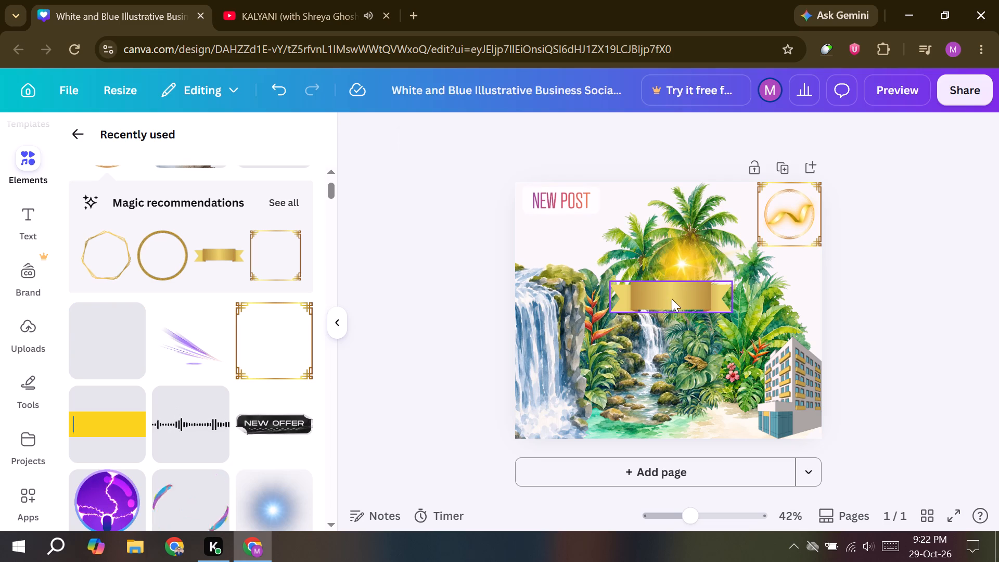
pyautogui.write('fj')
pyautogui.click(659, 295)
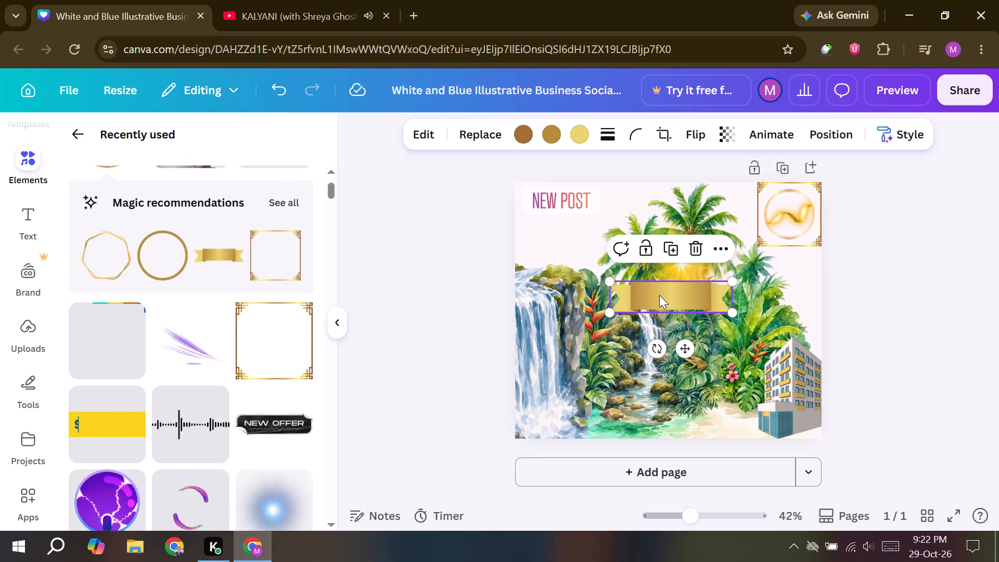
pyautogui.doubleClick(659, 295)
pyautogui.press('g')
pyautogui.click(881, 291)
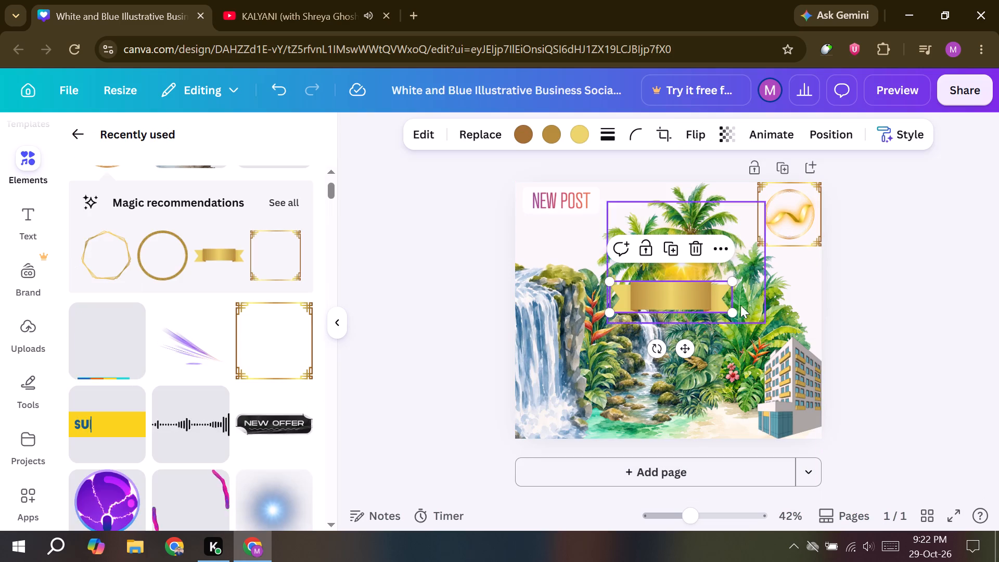
# Add a text box reading "ftyhf" and place it on the centre of the gold banner.
pyautogui.click(700, 299)
pyautogui.write('jt')
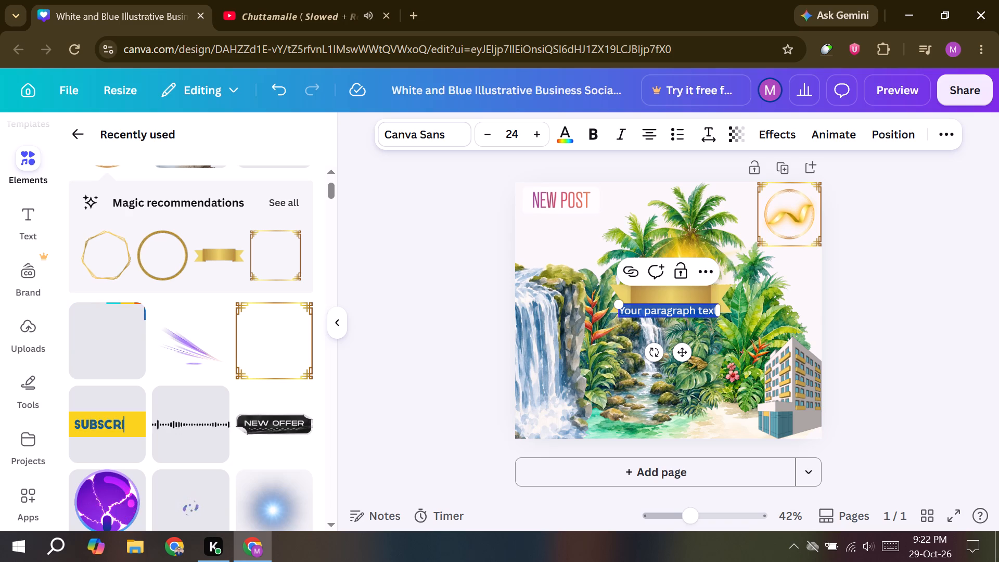
pyautogui.press('f')
pyautogui.write('tyhf')
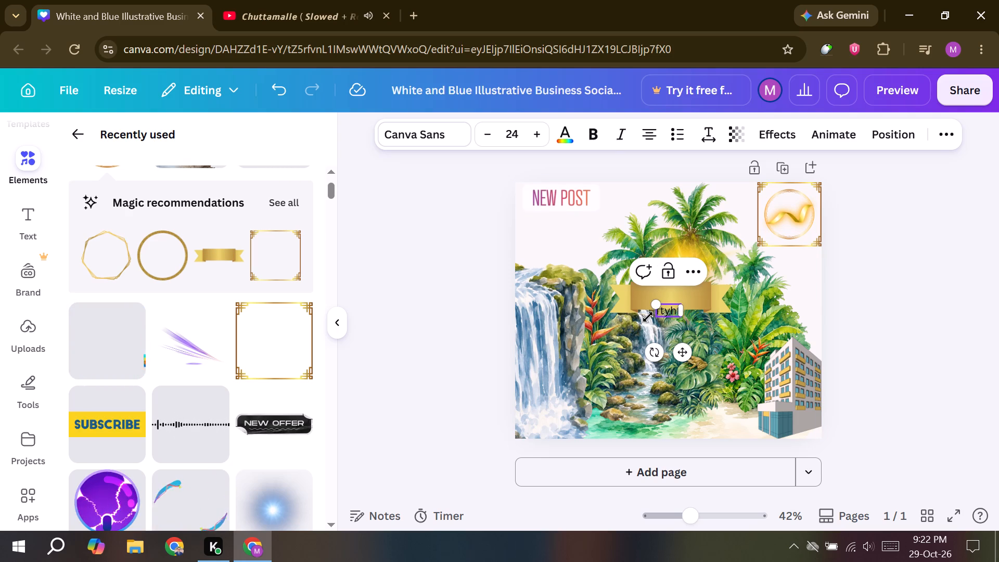
pyautogui.moveTo(671, 310); pyautogui.dragTo(672, 299)
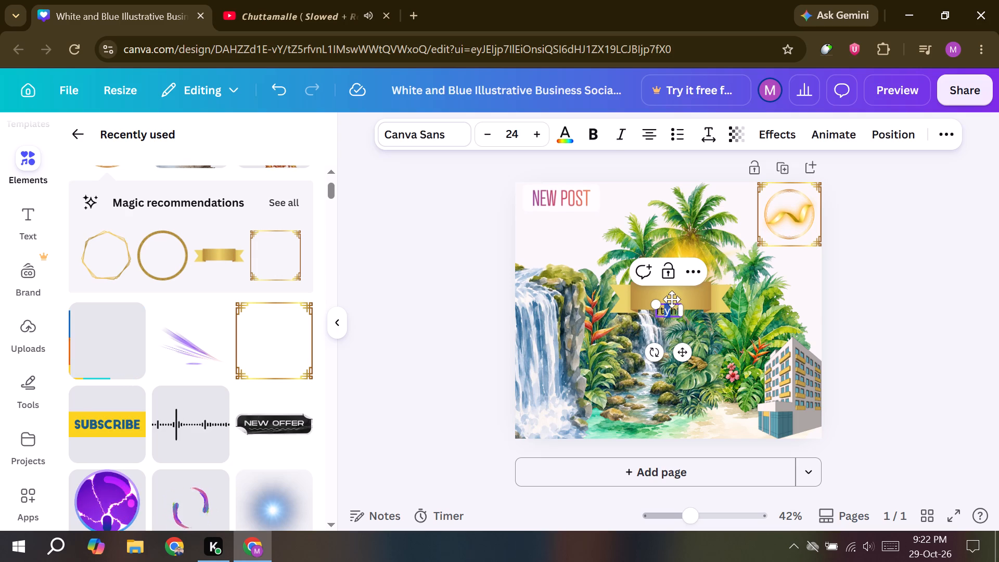
pyautogui.click(991, 278)
pyautogui.moveTo(675, 307); pyautogui.dragTo(674, 291)
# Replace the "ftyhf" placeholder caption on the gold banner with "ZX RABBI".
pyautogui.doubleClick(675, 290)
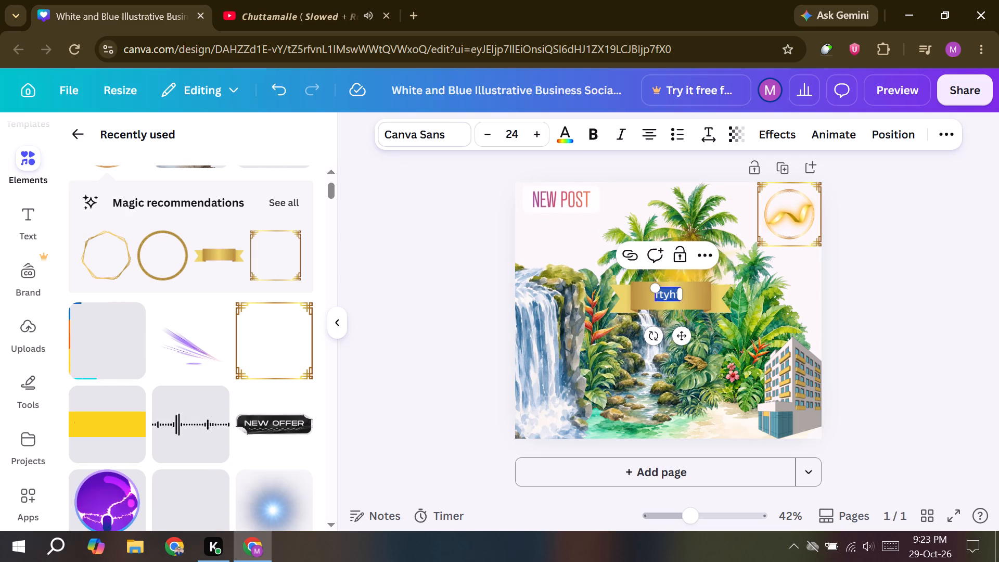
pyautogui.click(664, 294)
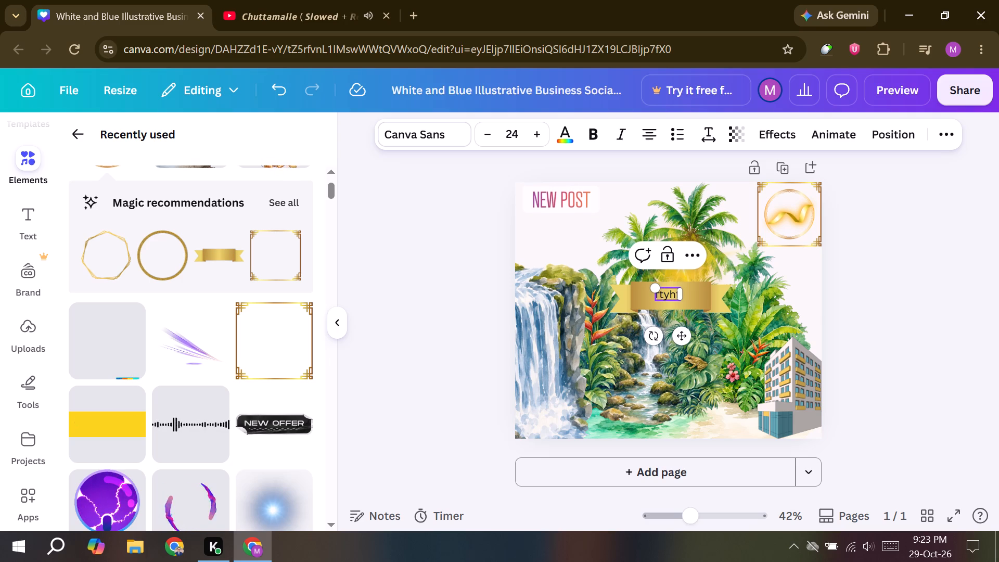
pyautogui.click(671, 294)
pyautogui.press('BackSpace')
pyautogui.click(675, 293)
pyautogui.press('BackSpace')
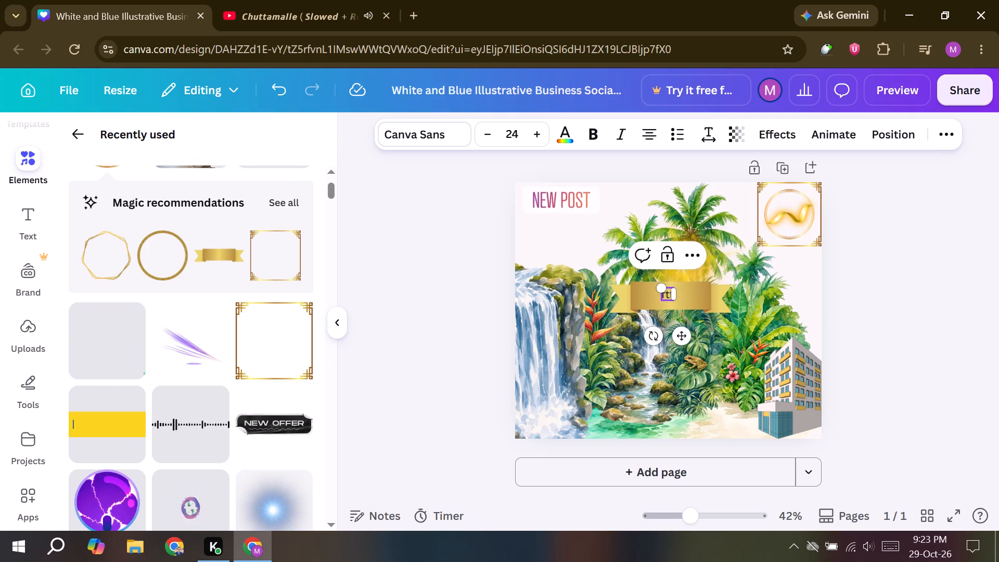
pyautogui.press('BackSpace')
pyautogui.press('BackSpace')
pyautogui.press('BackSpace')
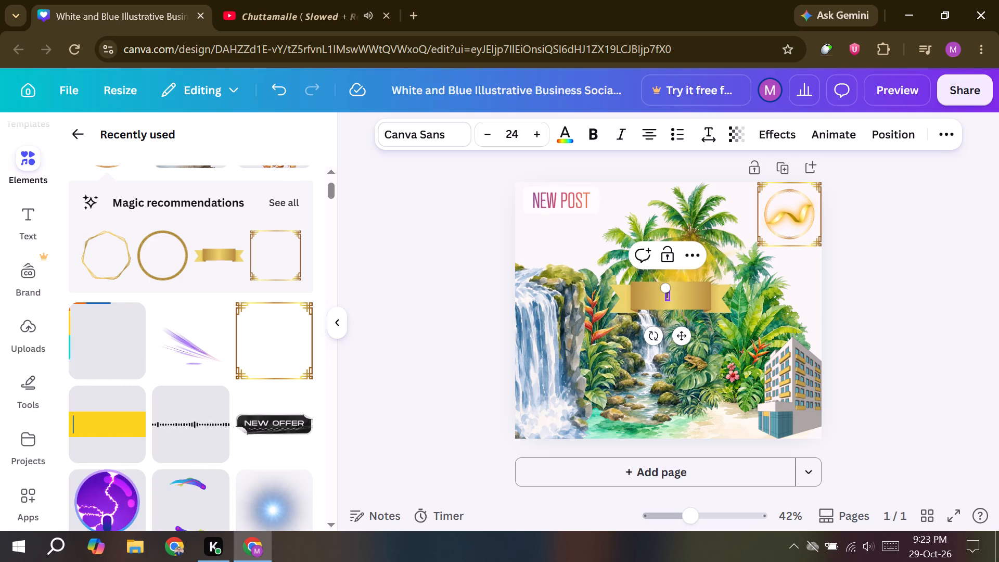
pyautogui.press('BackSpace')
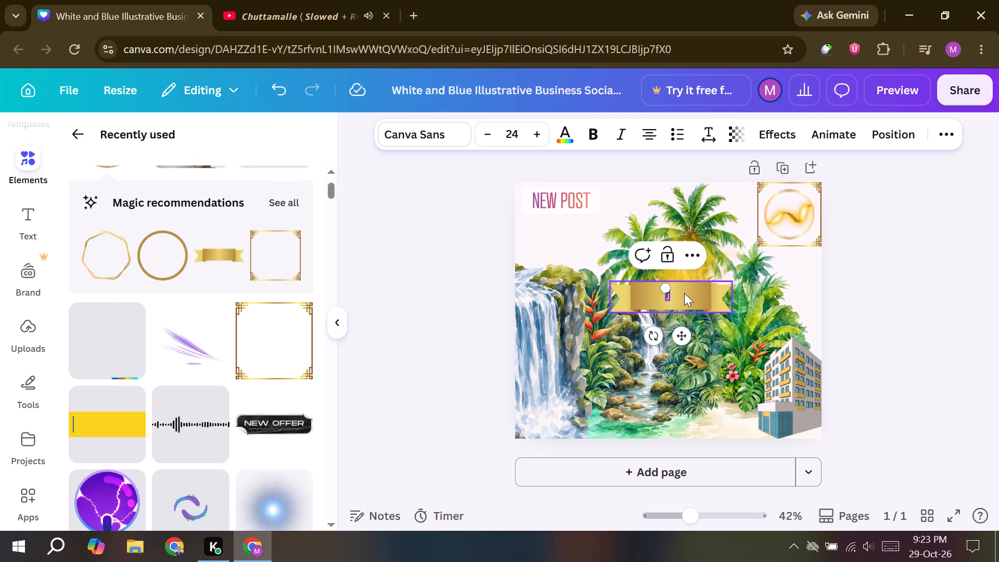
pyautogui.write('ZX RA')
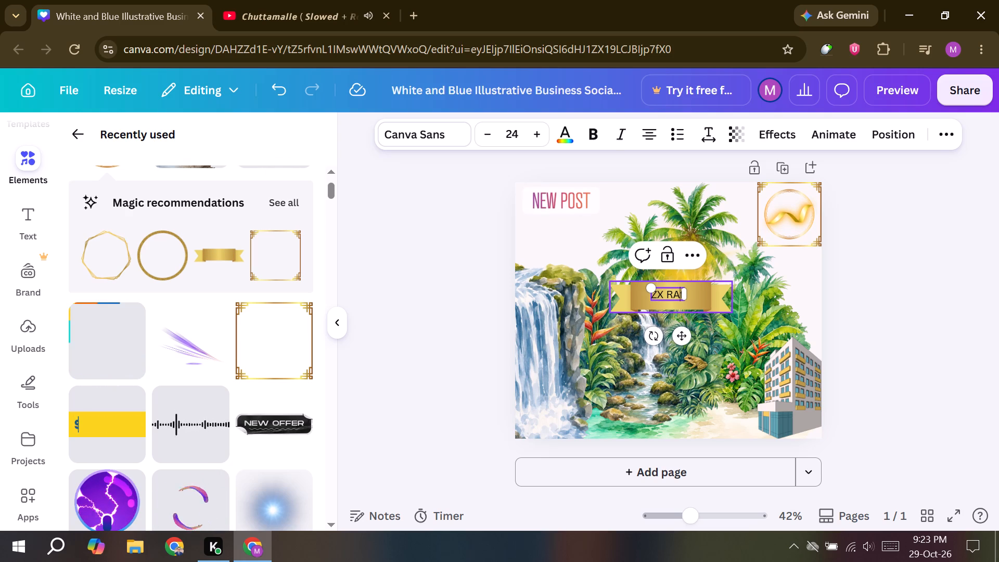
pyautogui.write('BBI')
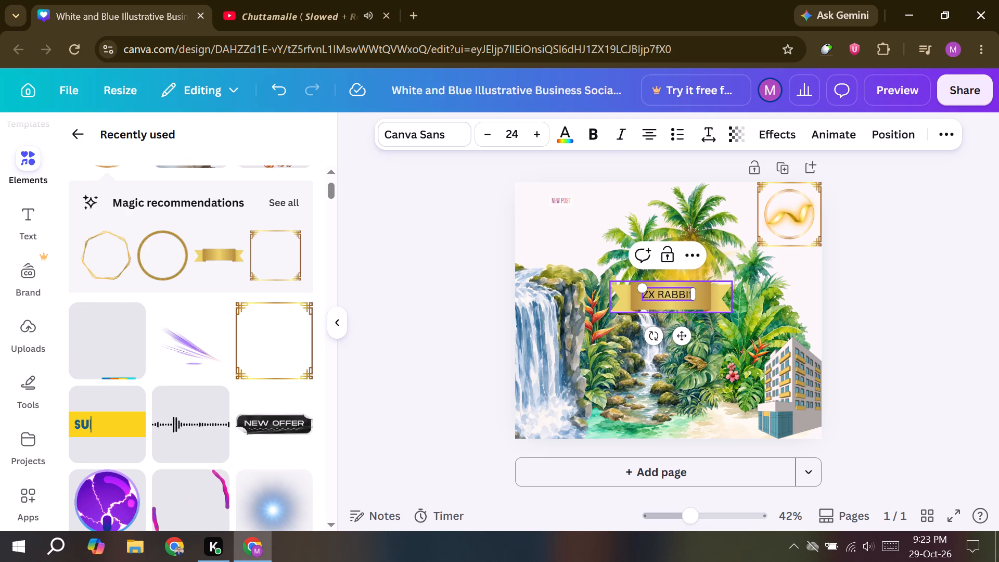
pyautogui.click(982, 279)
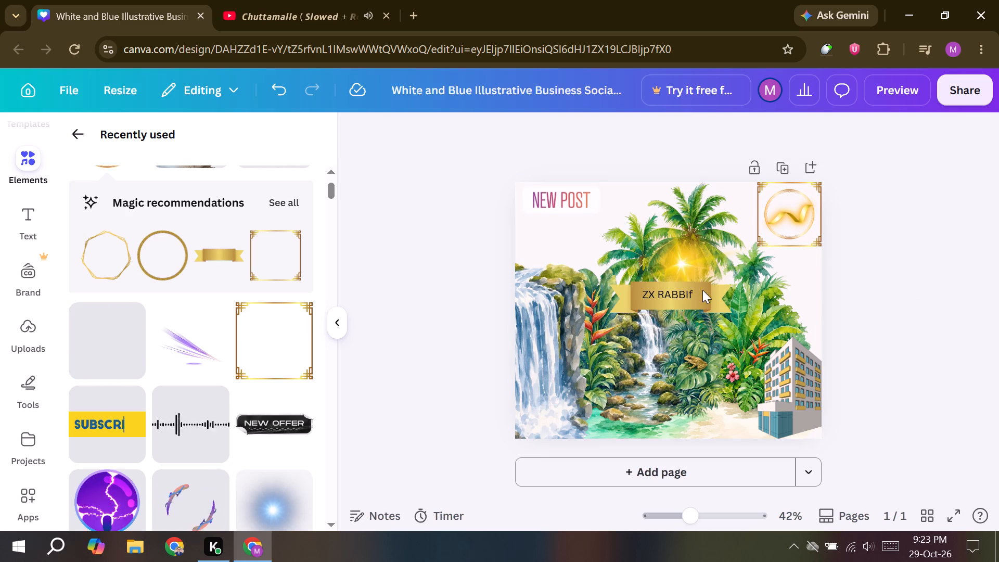
# Delete the caption text box from the gold banner.
pyautogui.click(672, 291)
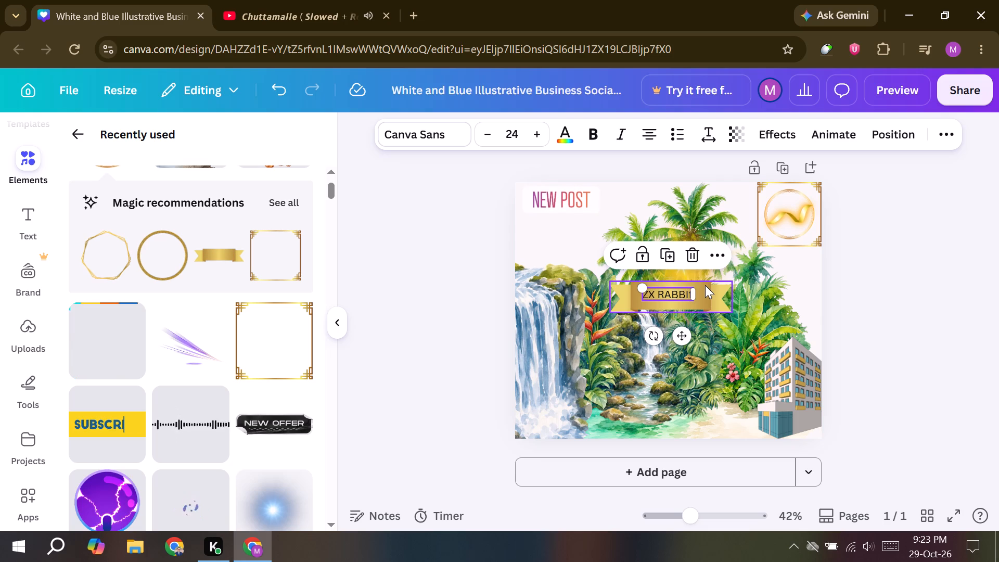
pyautogui.press('BackSpace')
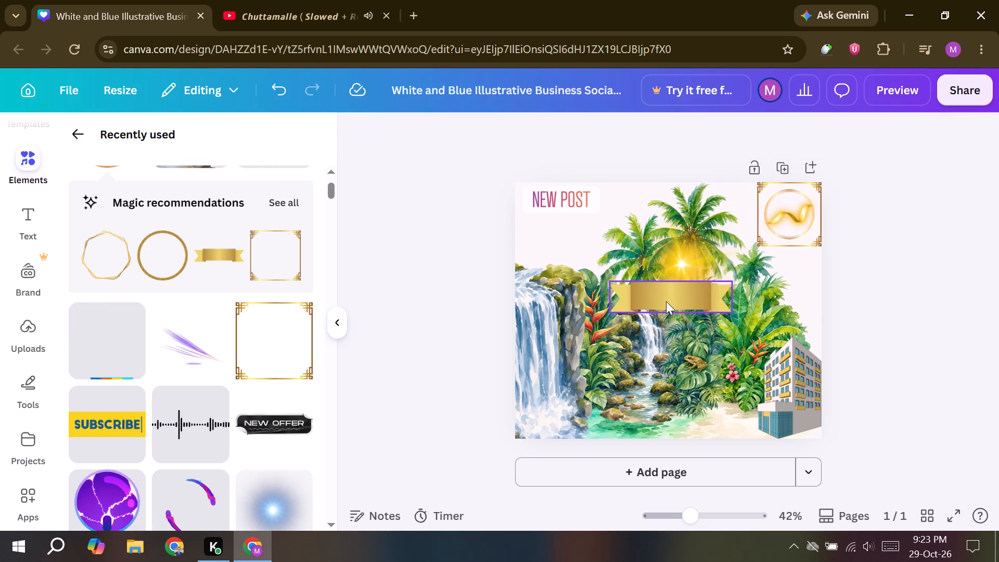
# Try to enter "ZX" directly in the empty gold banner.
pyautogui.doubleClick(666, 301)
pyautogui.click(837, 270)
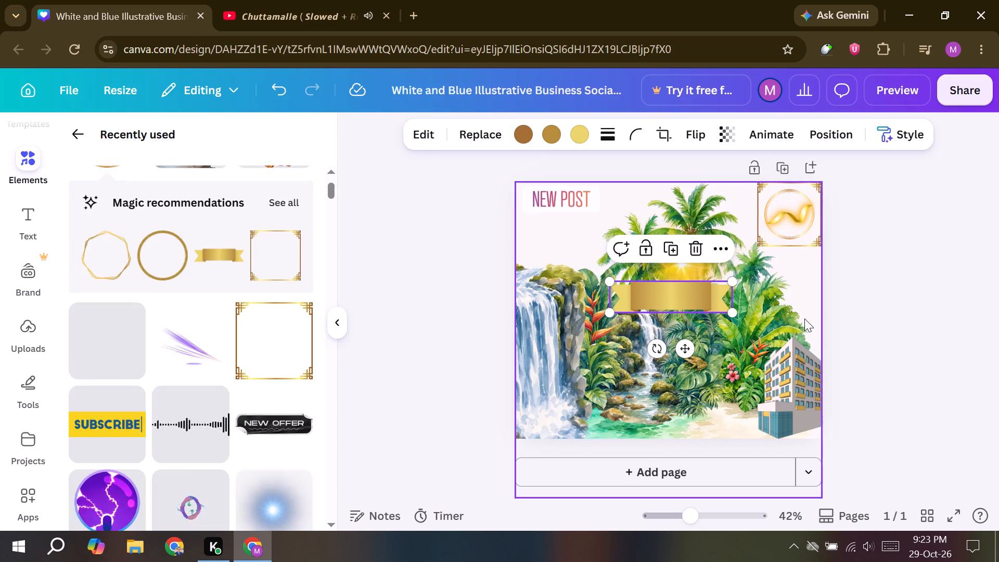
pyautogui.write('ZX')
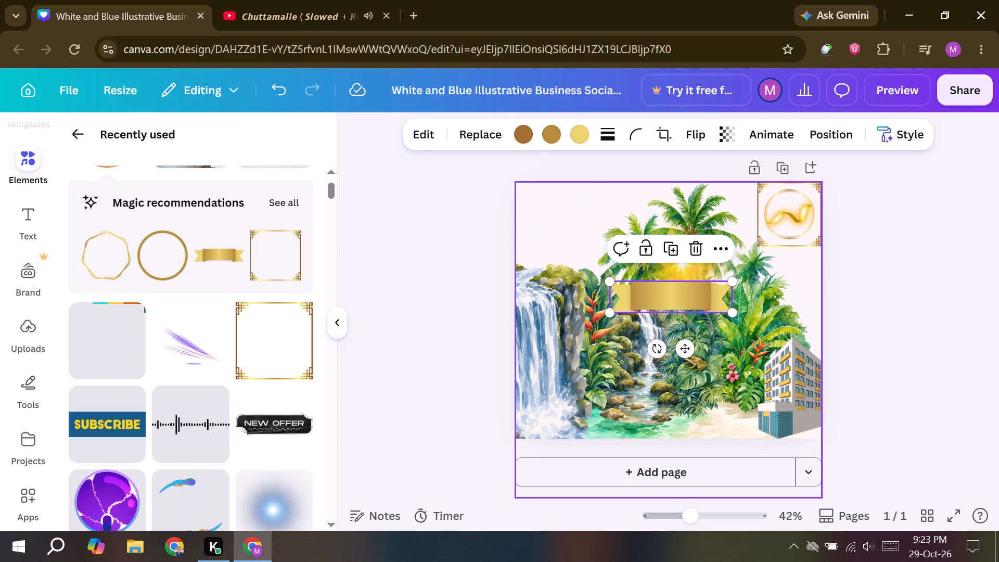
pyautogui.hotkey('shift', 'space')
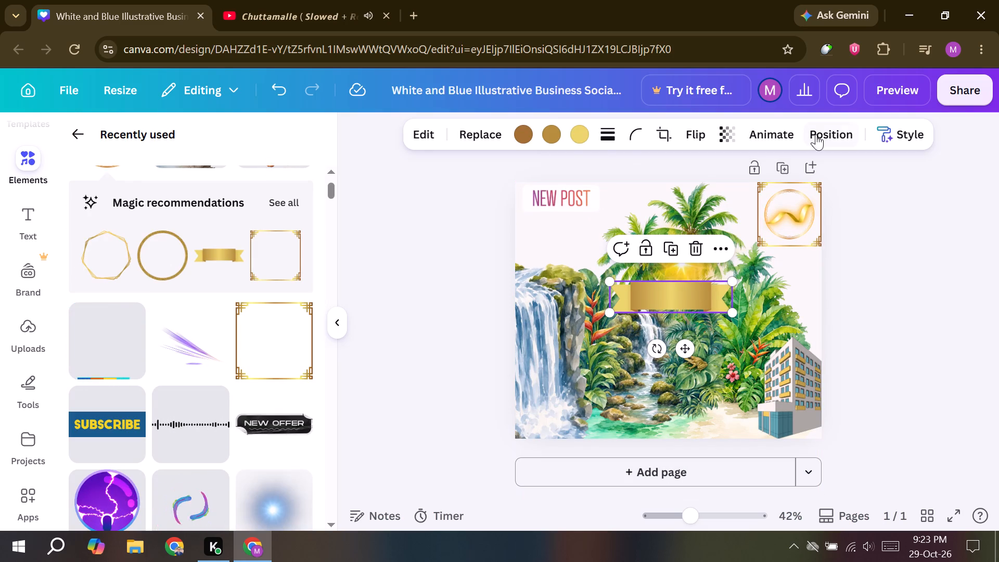
# Move the gold banner down over the small central waterfall, clear of the sun flare.
pyautogui.moveTo(660, 303); pyautogui.dragTo(668, 346)
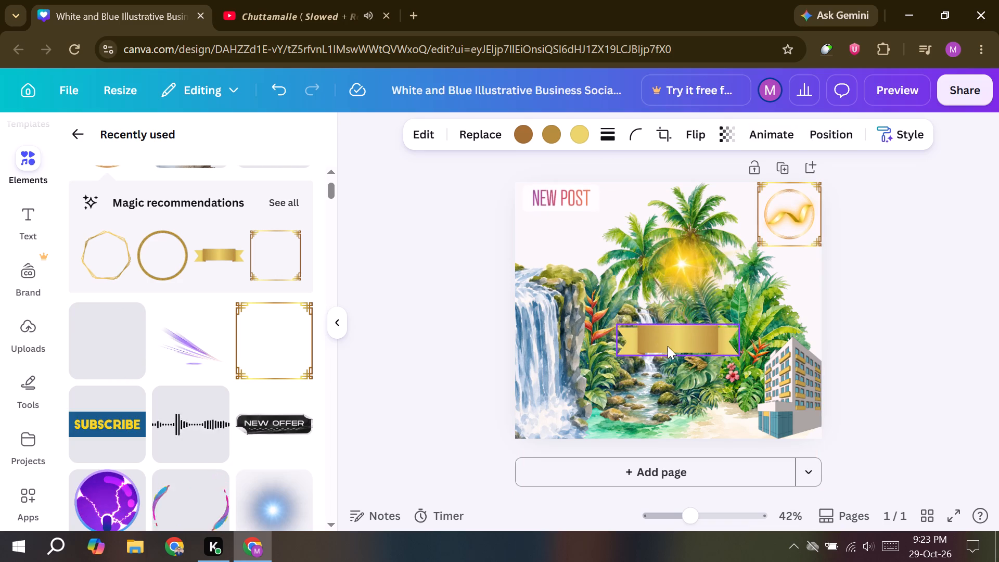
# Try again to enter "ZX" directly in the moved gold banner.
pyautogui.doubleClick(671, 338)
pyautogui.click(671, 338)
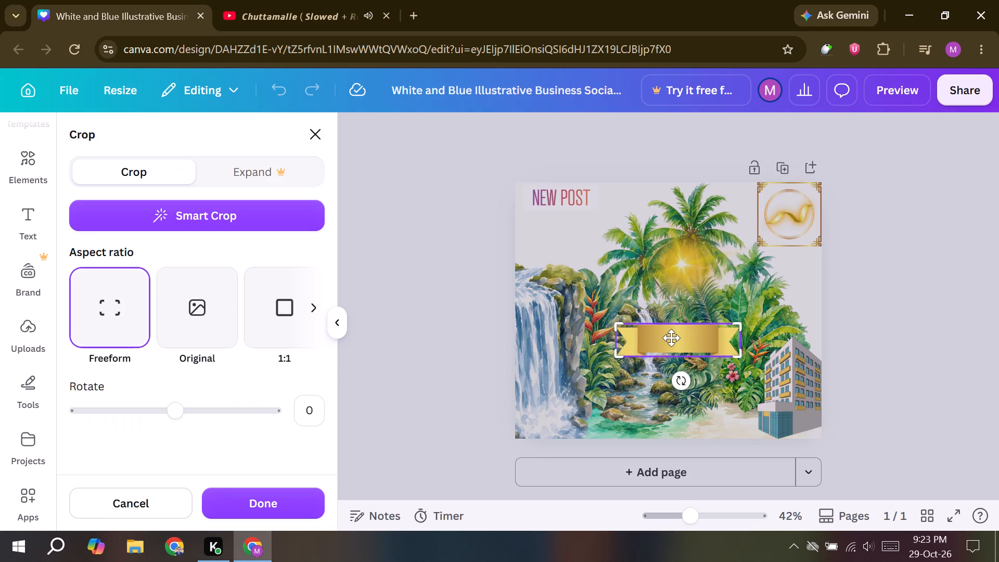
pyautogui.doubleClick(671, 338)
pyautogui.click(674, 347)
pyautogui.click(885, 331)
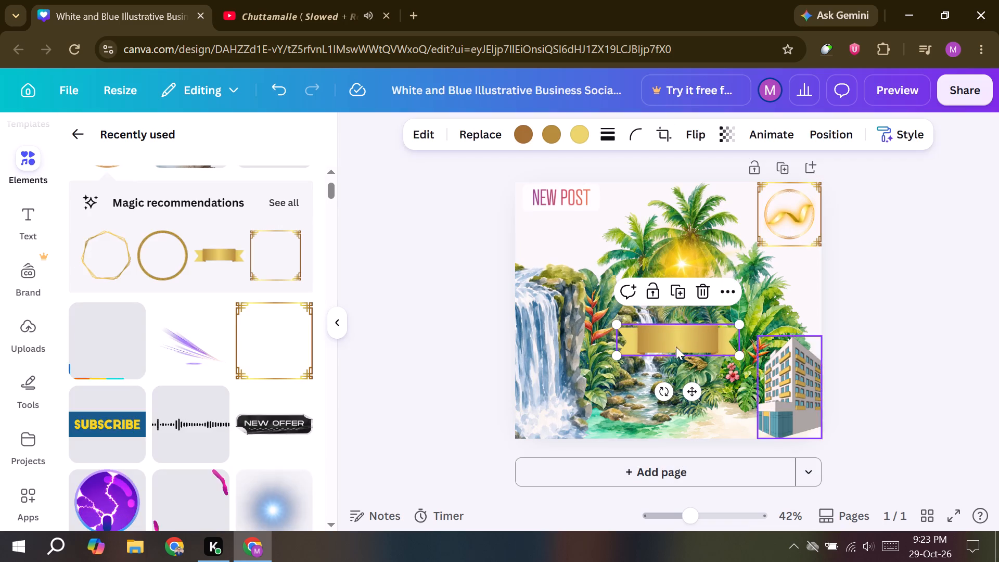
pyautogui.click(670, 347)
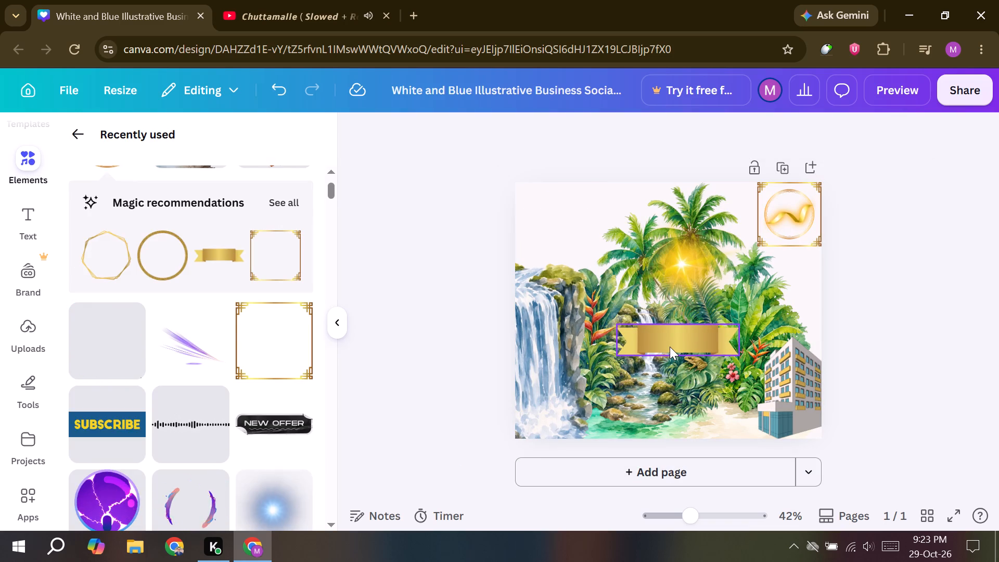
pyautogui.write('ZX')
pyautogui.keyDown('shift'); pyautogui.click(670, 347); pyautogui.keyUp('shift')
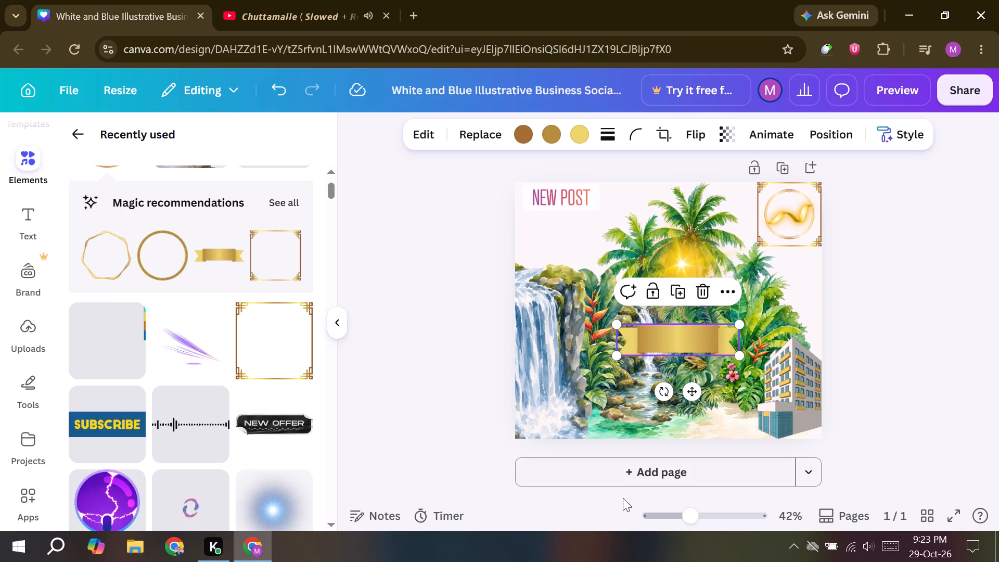
# Add a new text box over the lower centre of the gold banner.
pyautogui.keyDown('shift'); pyautogui.moveTo(31, 407); pyautogui.dragTo(59, 425); pyautogui.keyUp('shift')
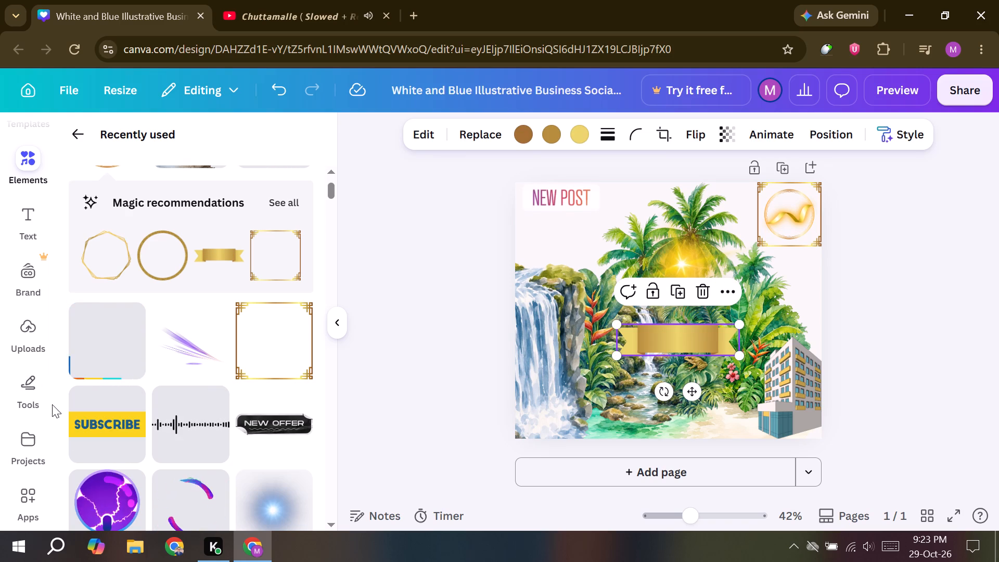
pyautogui.click(39, 403)
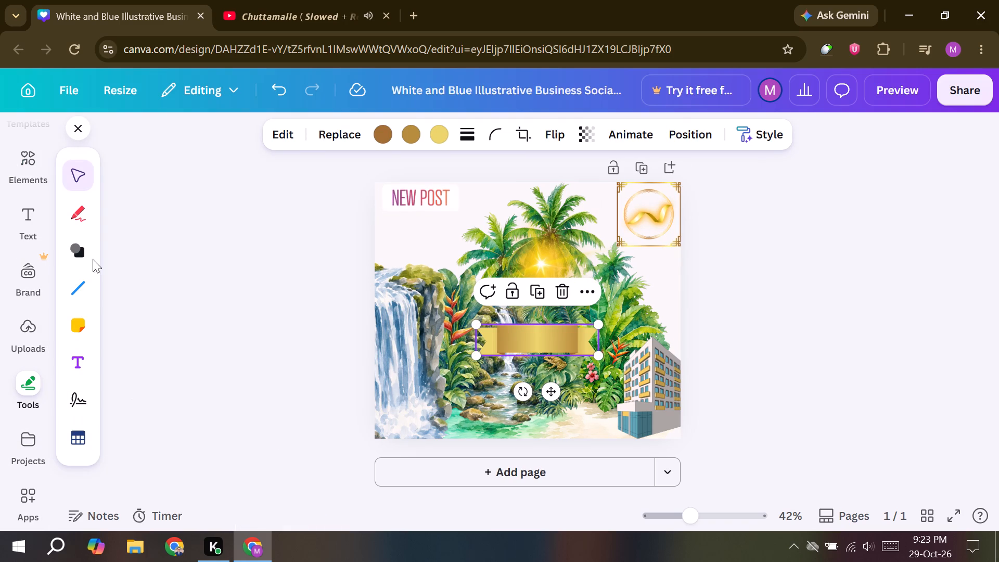
pyautogui.click(73, 374)
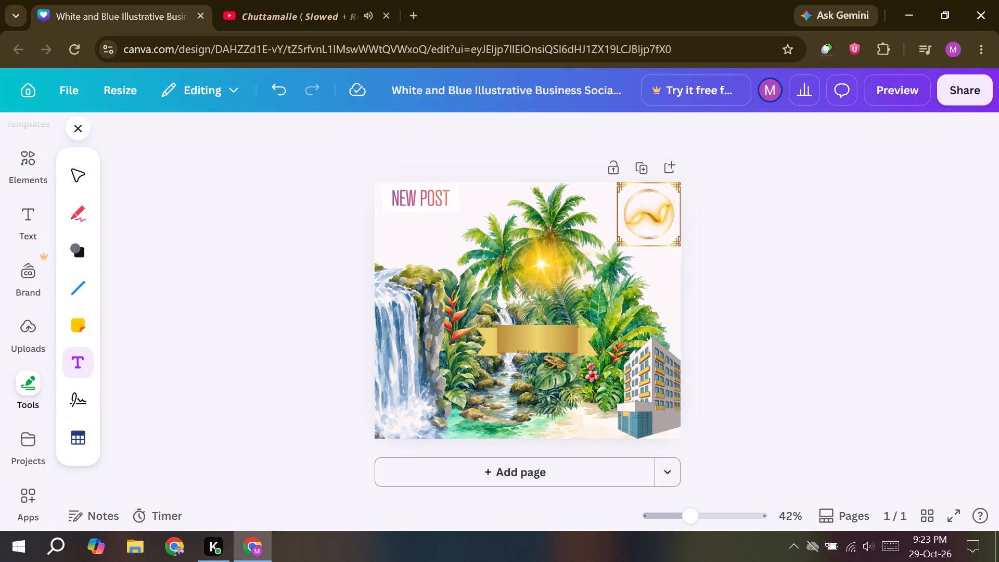
pyautogui.click(520, 339)
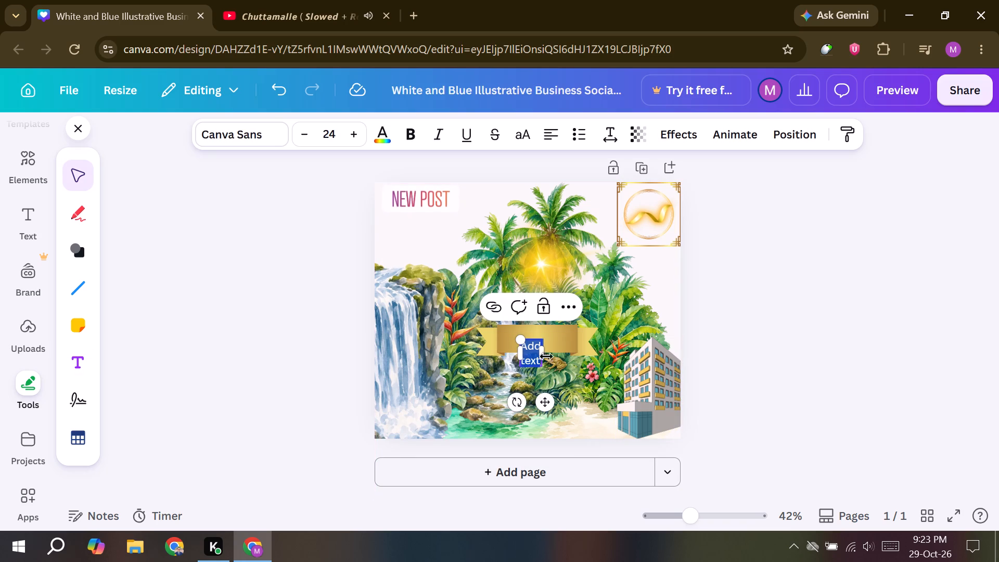
pyautogui.moveTo(536, 351); pyautogui.dragTo(556, 356)
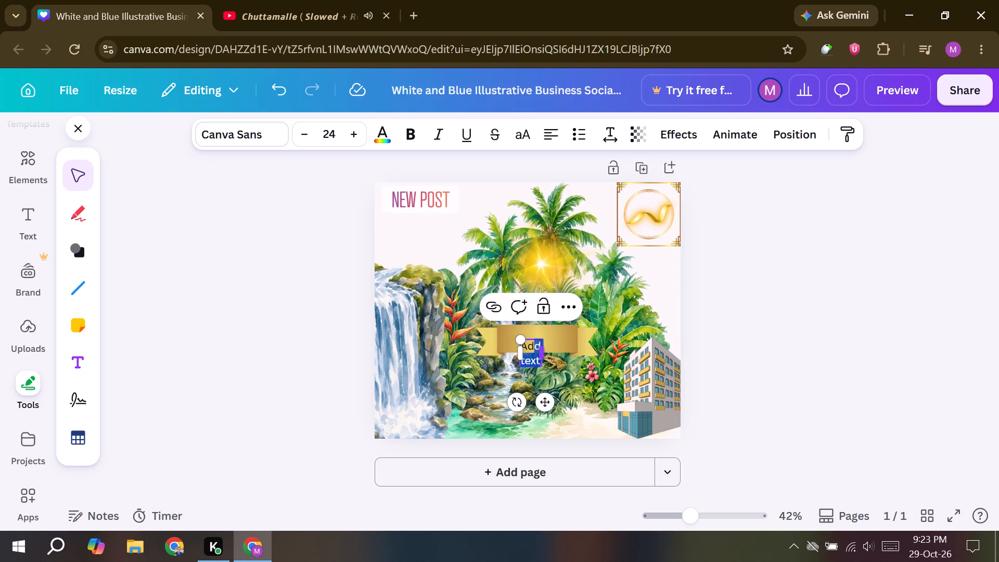
pyautogui.click(552, 342)
pyautogui.click(561, 346)
pyautogui.click(521, 349)
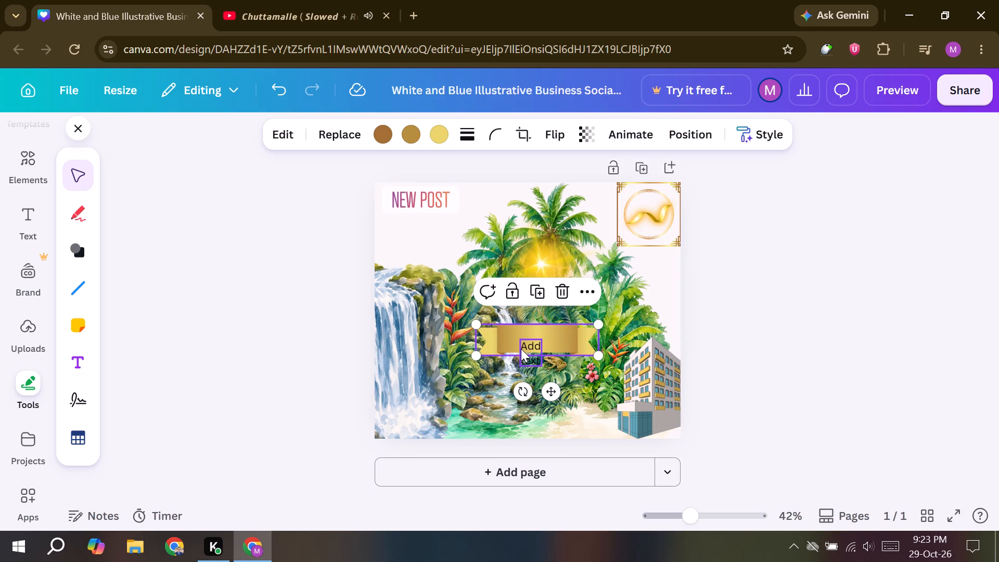
# Replace the new text box's placeholder text with "ZX RABBI".
pyautogui.write('ZX')
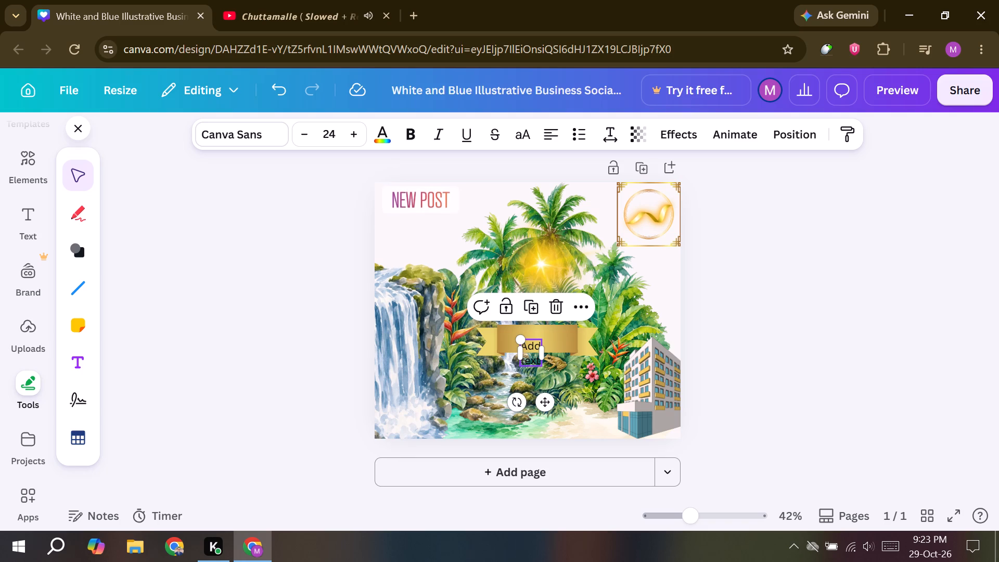
pyautogui.keyDown('shift'); pyautogui.doubleClick(528, 354); pyautogui.keyUp('shift')
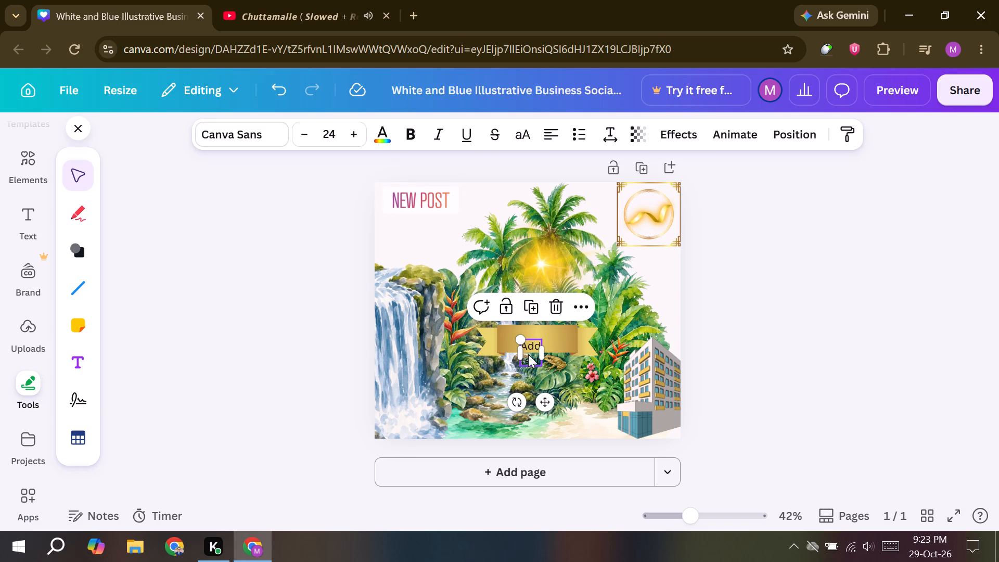
pyautogui.keyDown('shift'); pyautogui.tripleClick(528, 354); pyautogui.keyUp('shift')
pyautogui.tripleClick(531, 349)
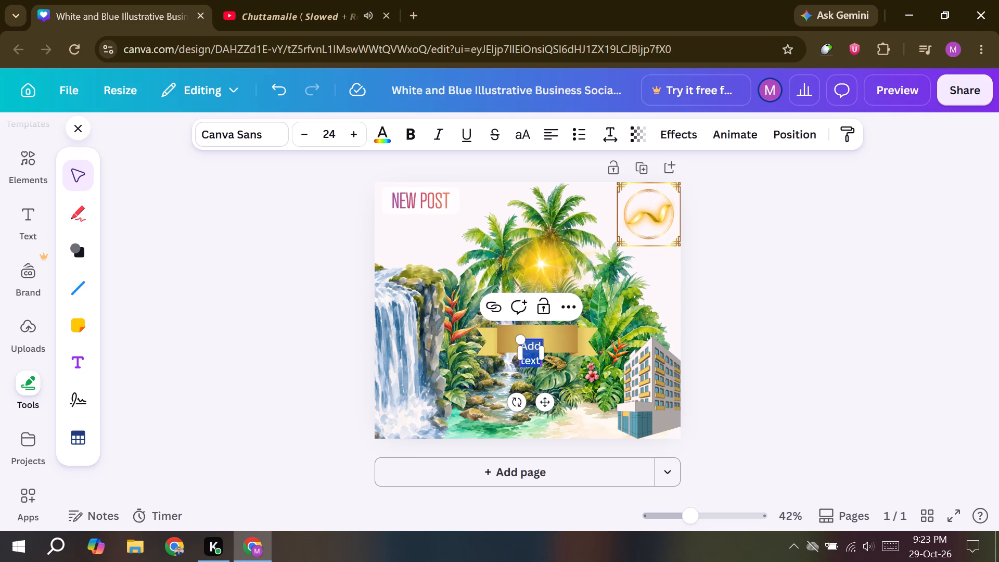
pyautogui.write('ZX')
pyautogui.press('space')
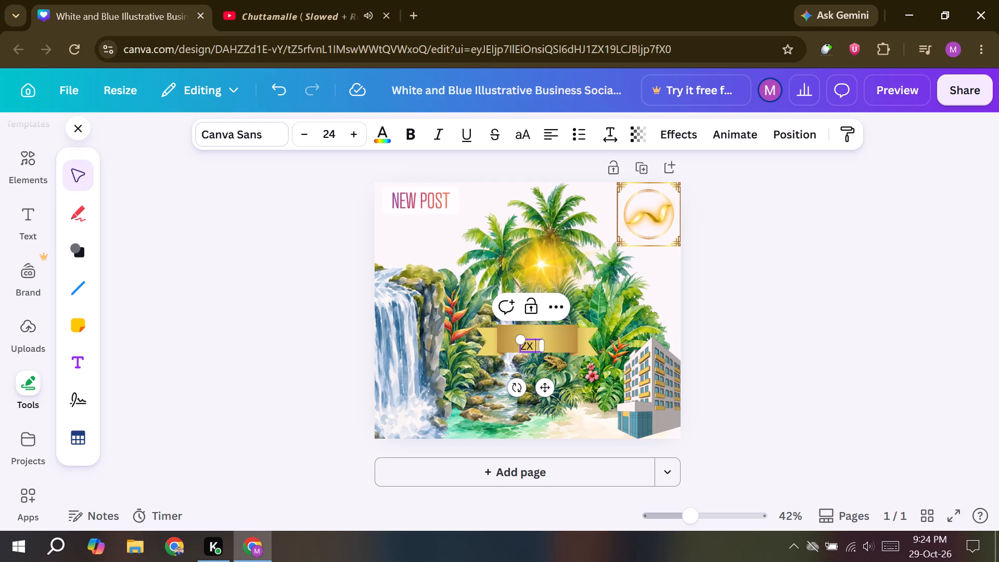
pyautogui.write('RA')
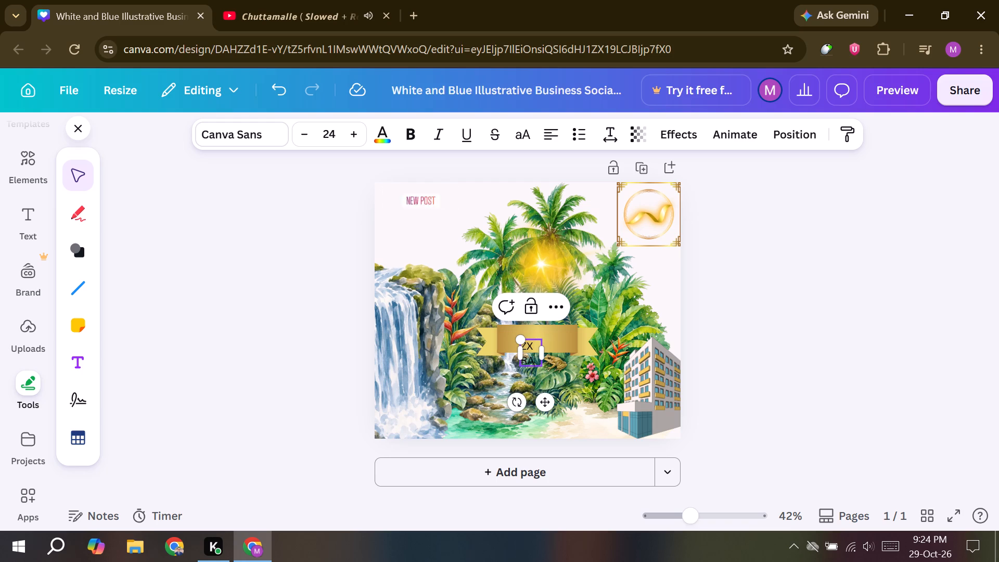
pyautogui.write('BB')
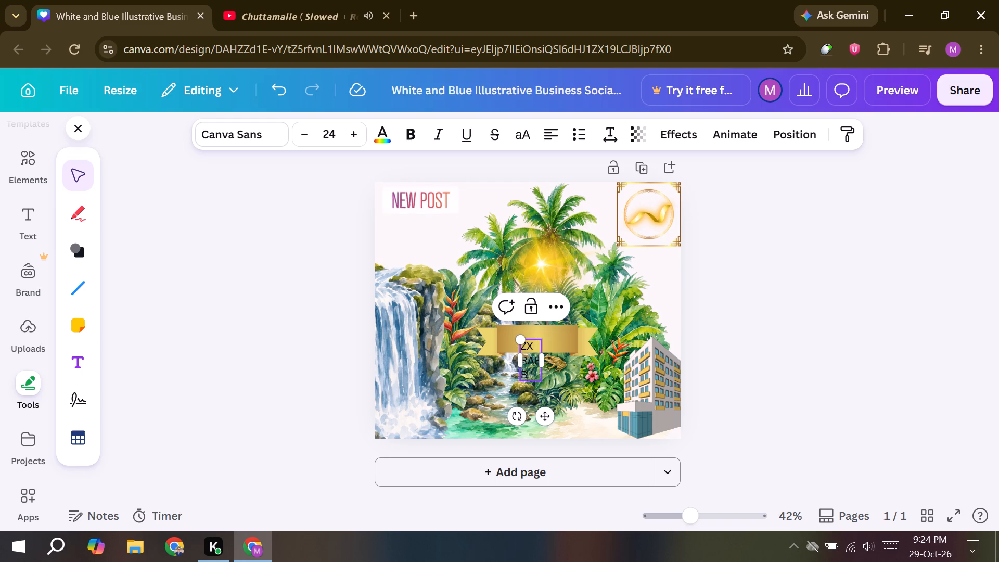
pyautogui.hotkey('shift', 'i')
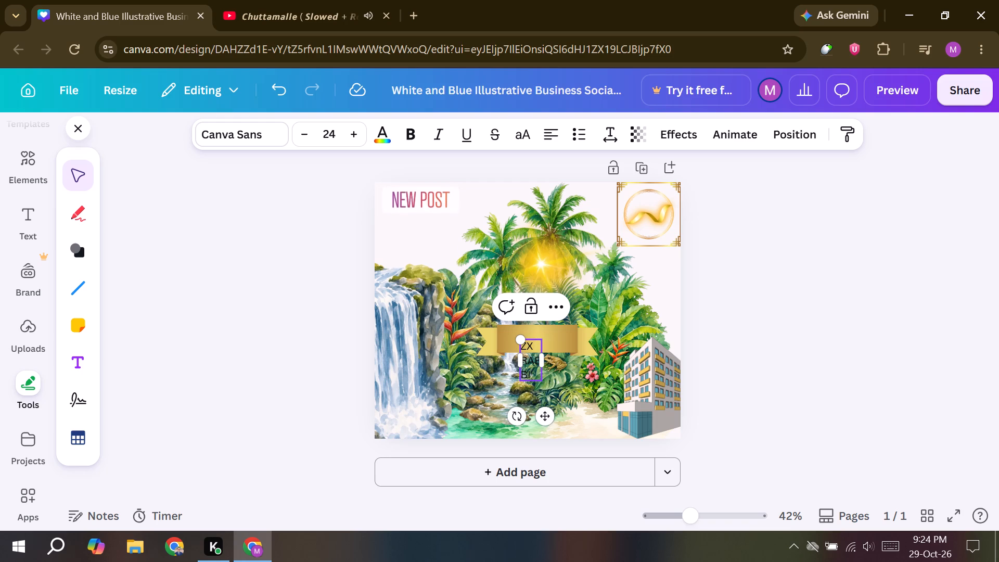
# Widen the "ZX RABBI" text box so the word RABBI fits on one line.
pyautogui.click(540, 357)
pyautogui.moveTo(544, 363); pyautogui.dragTo(557, 360)
# Reopen the recently used elements in the Elements library.
pyautogui.click(22, 168)
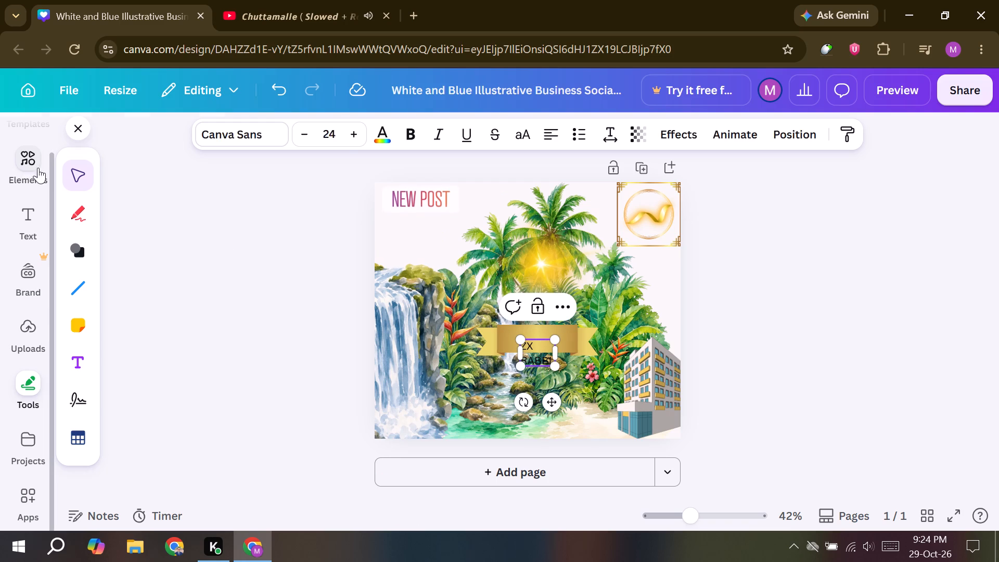
pyautogui.scroll(14, 272, 240)
pyautogui.scroll(2, 345, 233)
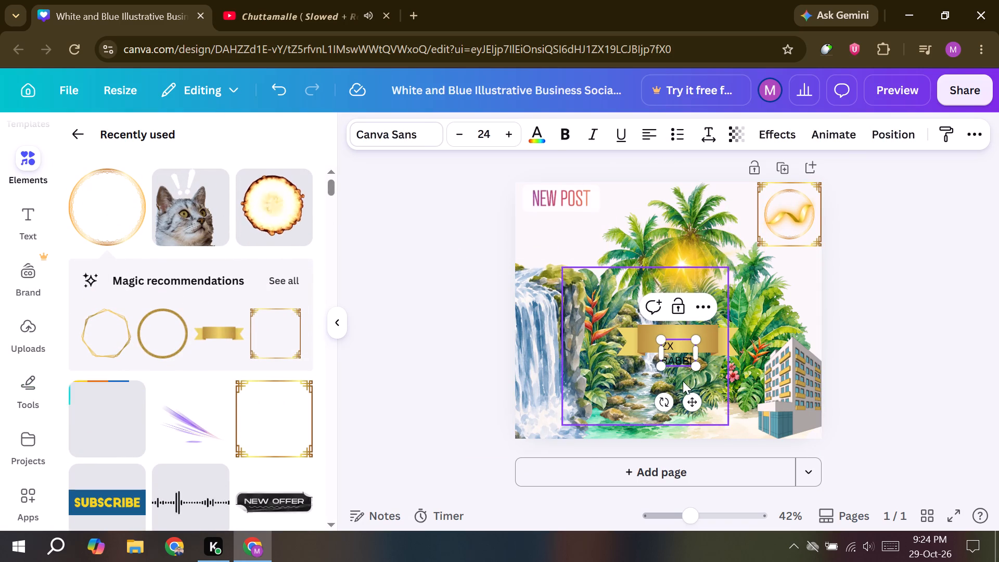
# Widen the "ZX RABBI" text box so the whole caption fits on a single line.
pyautogui.moveTo(661, 352); pyautogui.dragTo(624, 355)
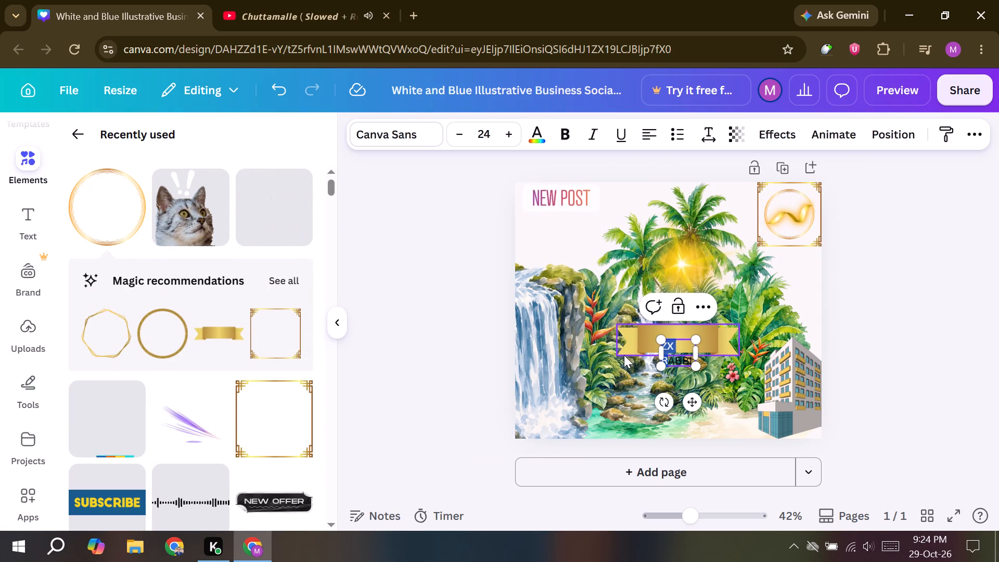
pyautogui.moveTo(624, 355); pyautogui.dragTo(634, 355)
pyautogui.click(925, 359)
pyautogui.click(672, 355)
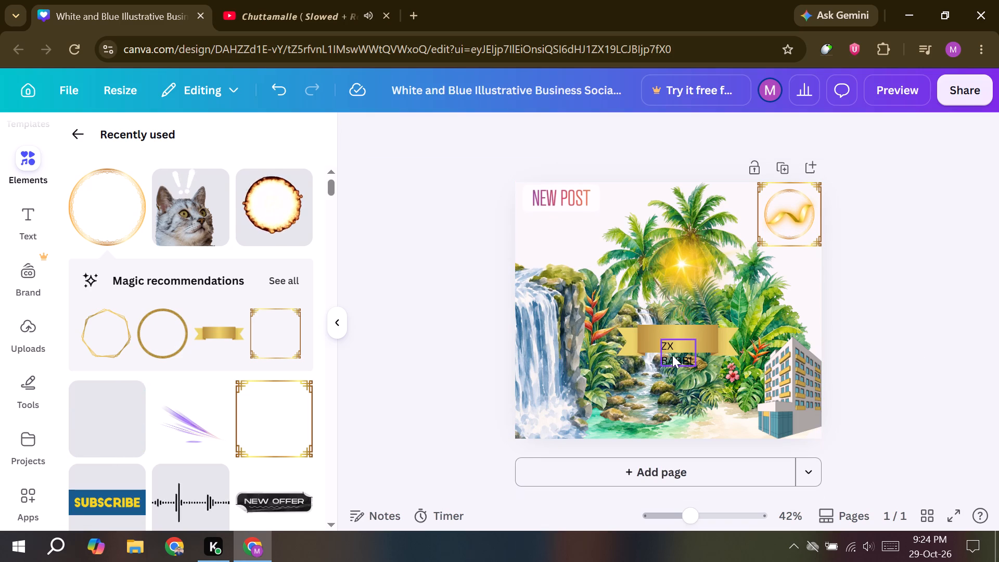
pyautogui.moveTo(703, 349); pyautogui.dragTo(726, 343)
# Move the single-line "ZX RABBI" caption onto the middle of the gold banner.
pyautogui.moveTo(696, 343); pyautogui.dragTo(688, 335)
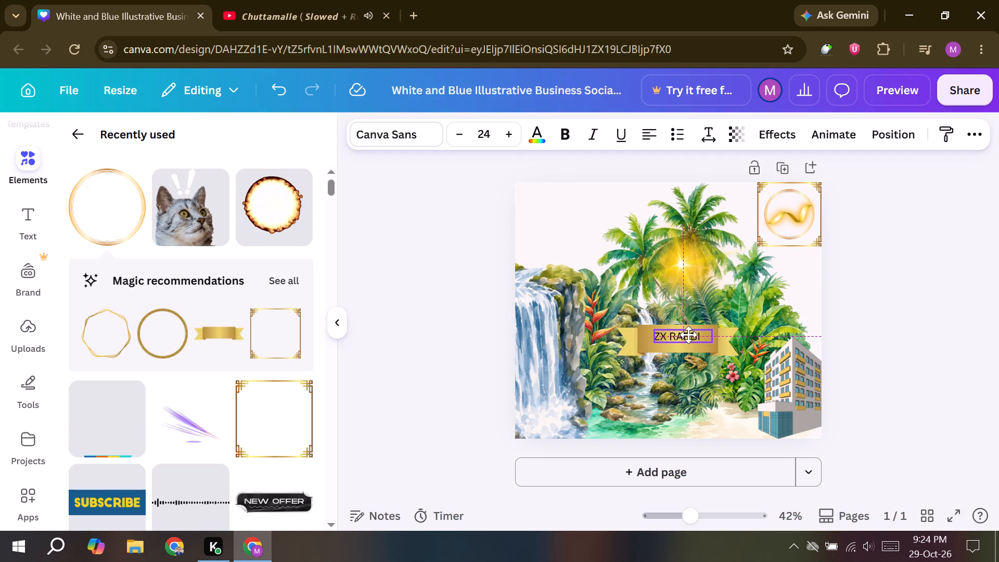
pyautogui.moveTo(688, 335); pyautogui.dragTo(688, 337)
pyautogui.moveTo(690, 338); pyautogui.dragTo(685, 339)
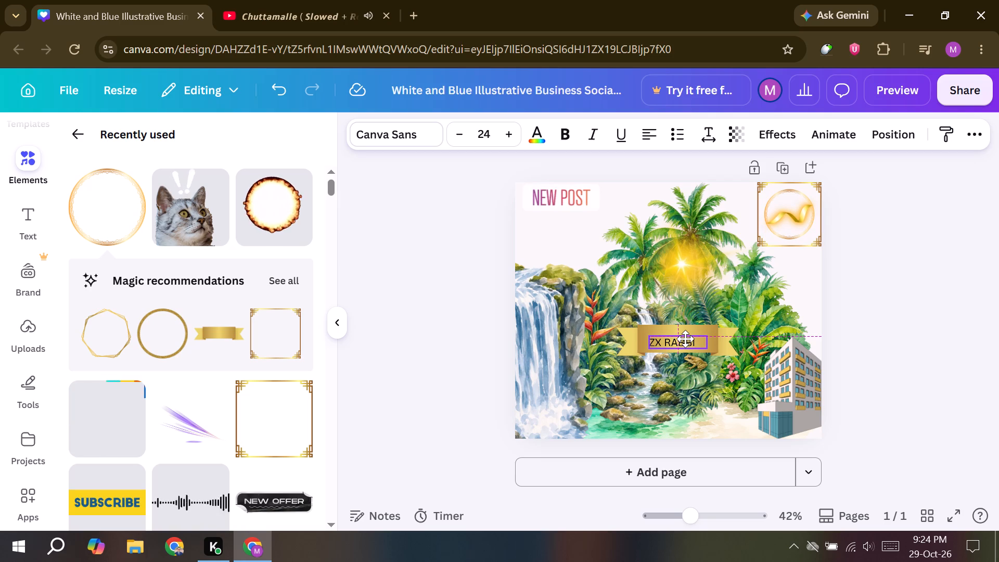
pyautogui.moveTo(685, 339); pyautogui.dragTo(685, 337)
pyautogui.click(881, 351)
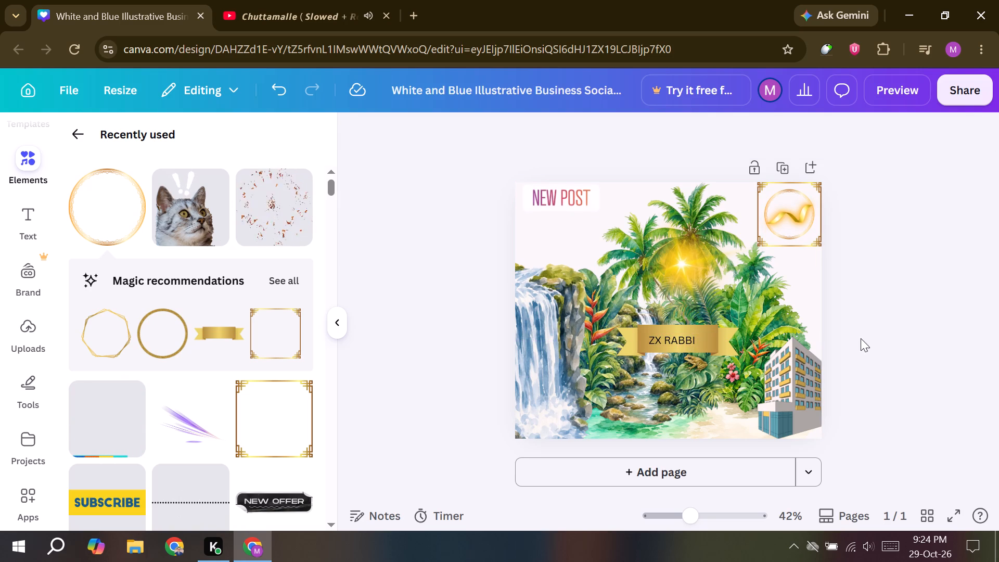
# Narrow the "ZX RABBI" text box to fit closely around its text.
pyautogui.click(683, 341)
pyautogui.moveTo(710, 342); pyautogui.dragTo(702, 342)
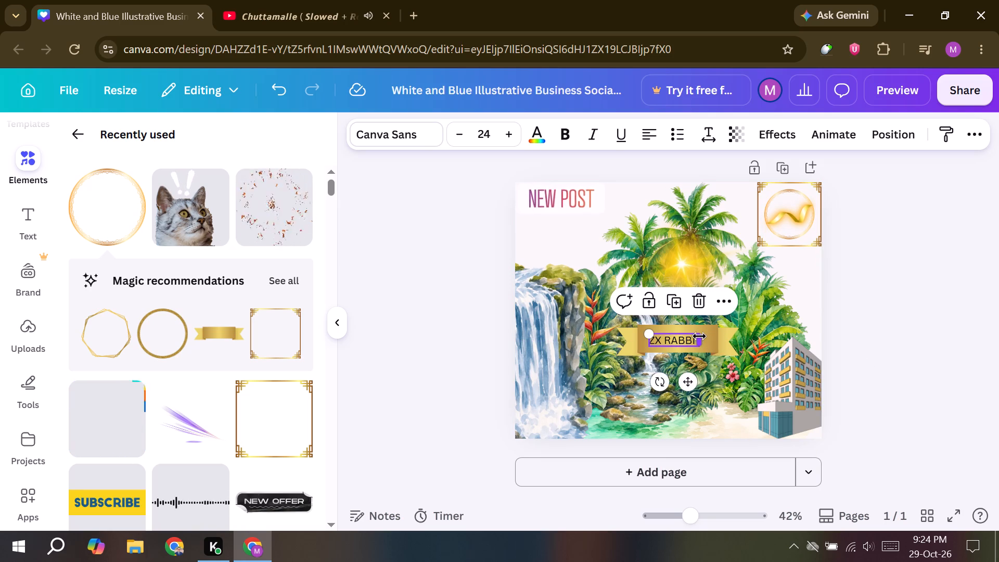
pyautogui.click(910, 343)
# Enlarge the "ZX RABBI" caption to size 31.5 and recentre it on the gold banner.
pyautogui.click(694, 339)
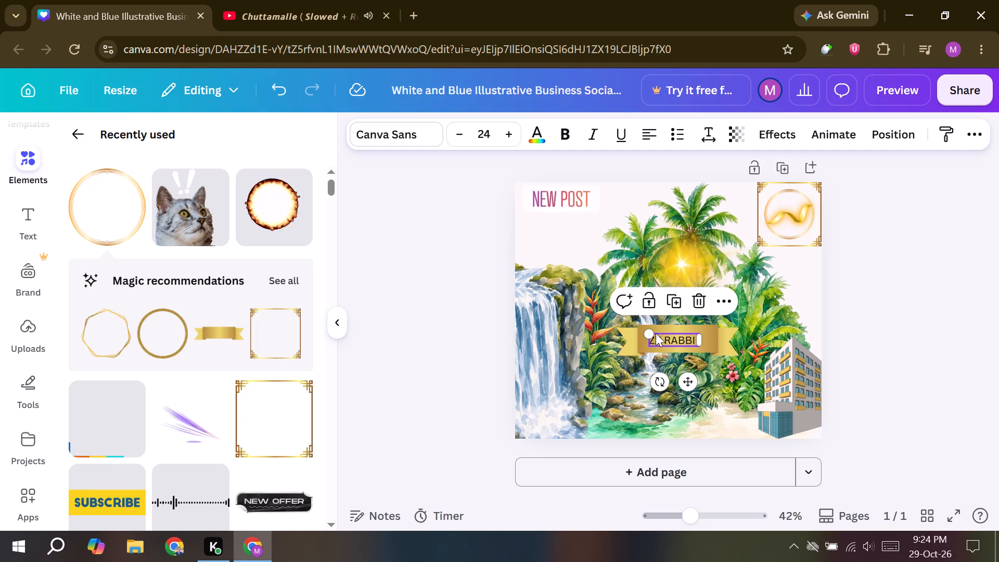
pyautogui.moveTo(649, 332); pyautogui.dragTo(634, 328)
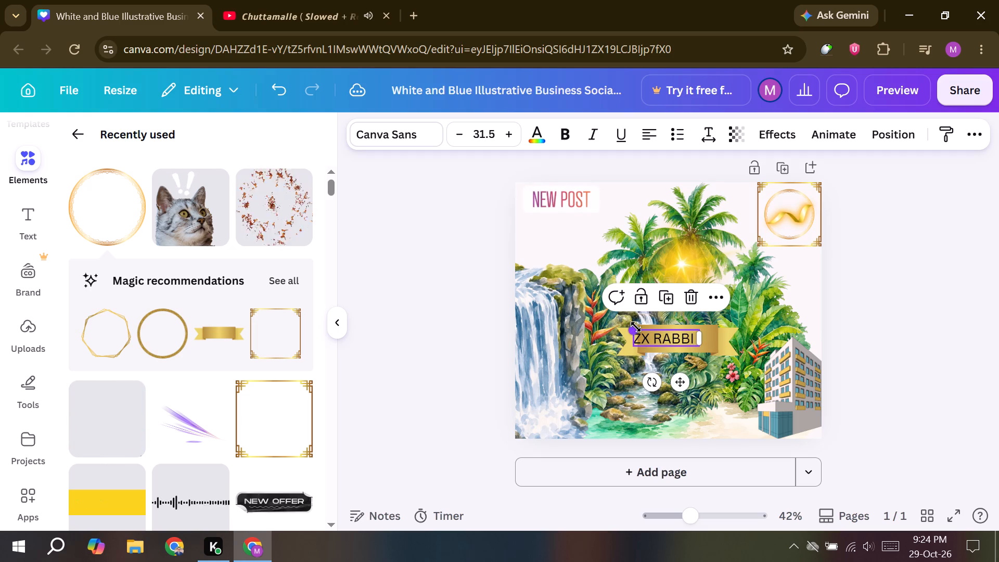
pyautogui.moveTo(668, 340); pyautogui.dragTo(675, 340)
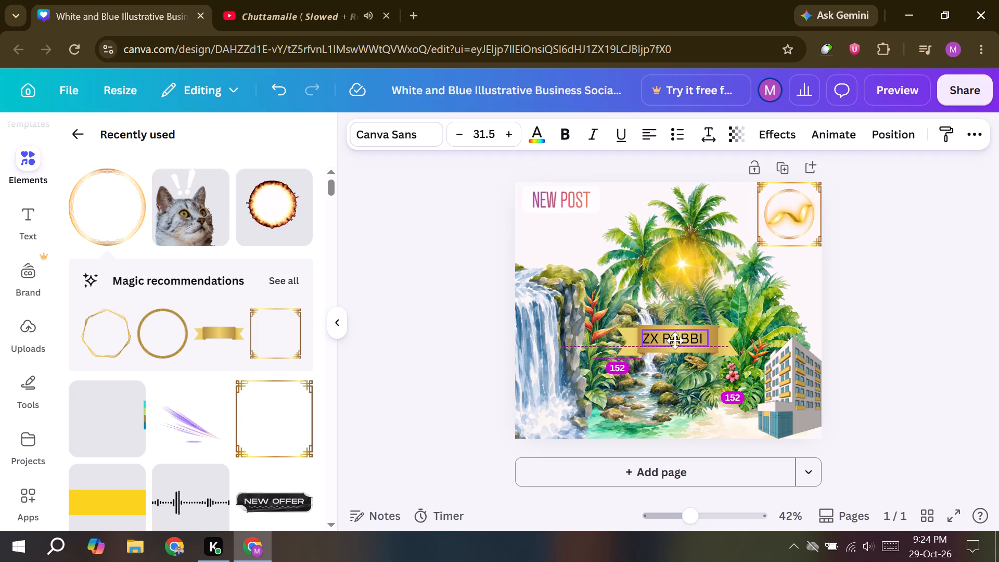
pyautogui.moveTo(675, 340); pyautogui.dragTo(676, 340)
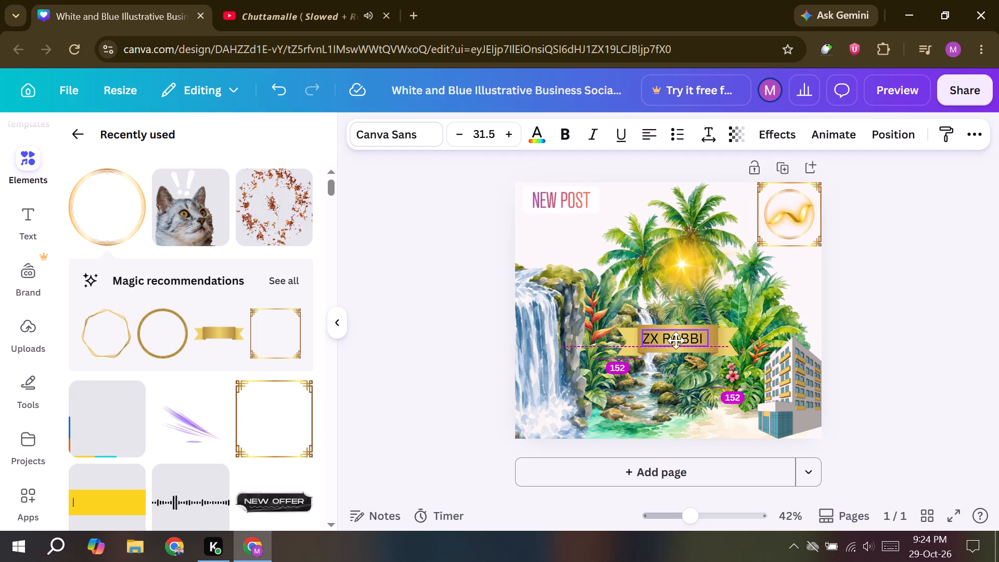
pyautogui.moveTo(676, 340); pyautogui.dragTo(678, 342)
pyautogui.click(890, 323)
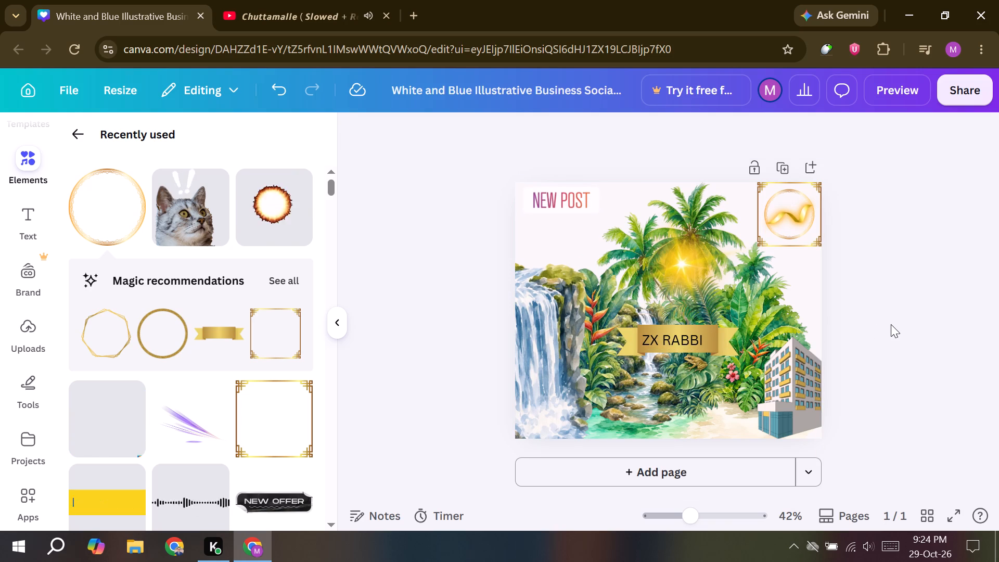
# Move the gold banner to the design's left edge, directly beneath the NEW POST label.
pyautogui.moveTo(710, 343); pyautogui.dragTo(793, 329)
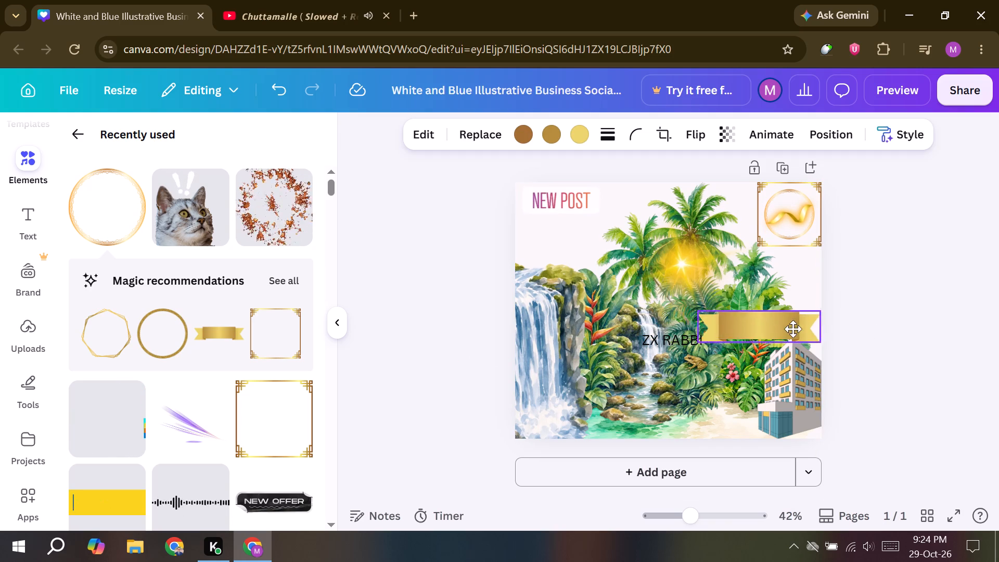
pyautogui.moveTo(793, 329); pyautogui.dragTo(708, 347)
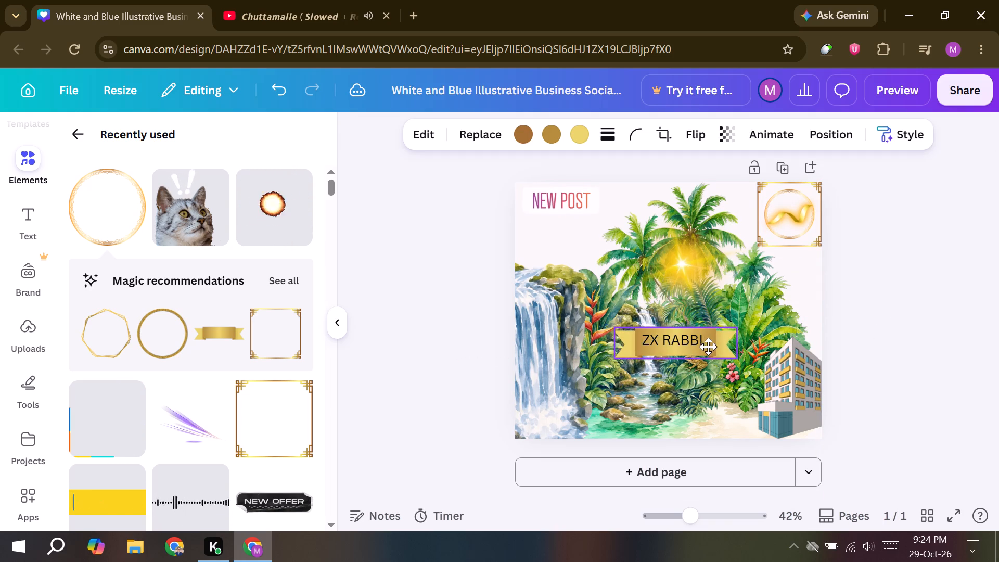
pyautogui.moveTo(708, 347); pyautogui.dragTo(610, 240)
# Shrink the gold banner to about 268 wide by 68 high beneath the NEW POST label.
pyautogui.moveTo(640, 251); pyautogui.dragTo(623, 246)
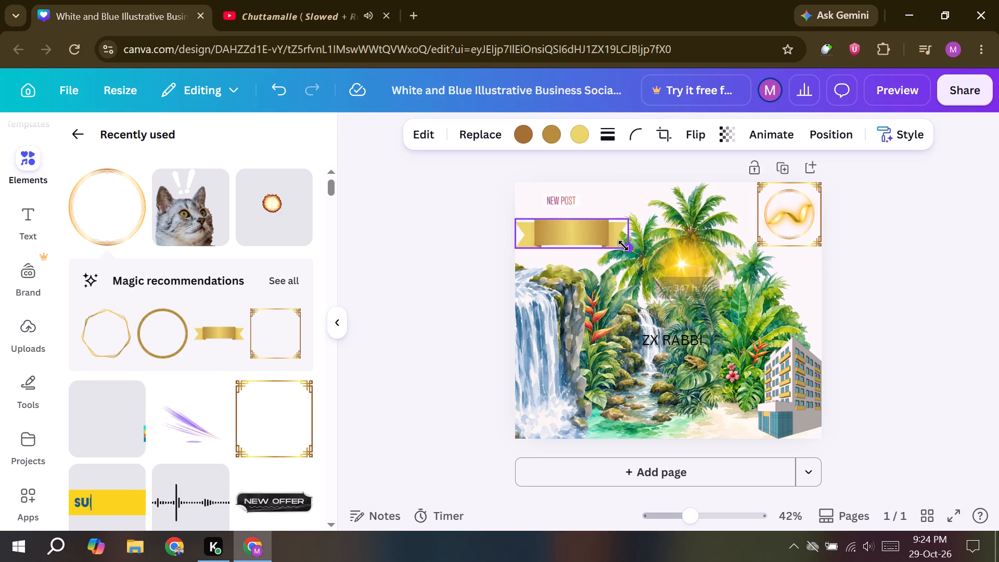
pyautogui.moveTo(623, 246); pyautogui.dragTo(606, 239)
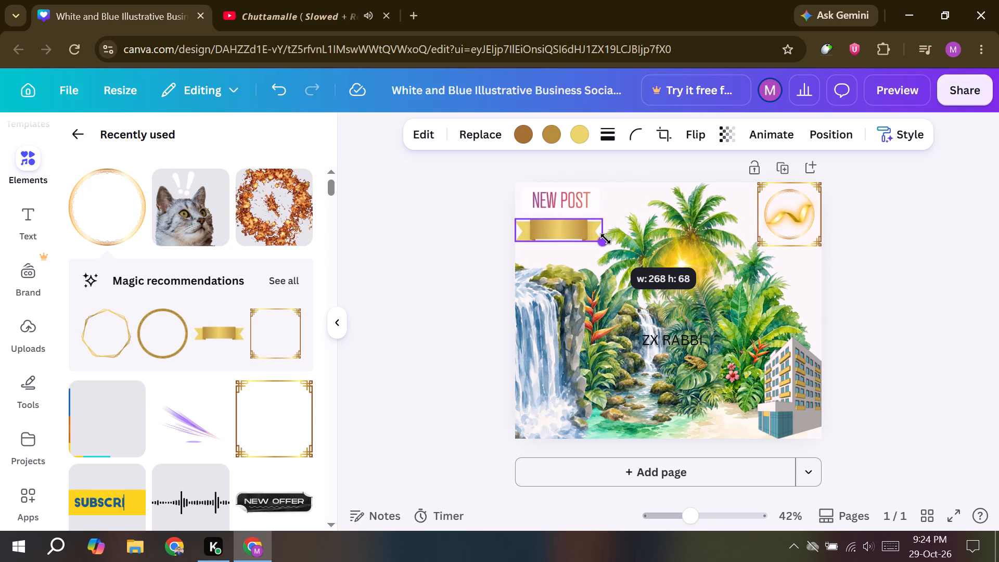
pyautogui.click(864, 280)
# Move the "ZX RABBI" caption from the waterfall scene onto the relocated gold banner.
pyautogui.moveTo(680, 340); pyautogui.dragTo(607, 301)
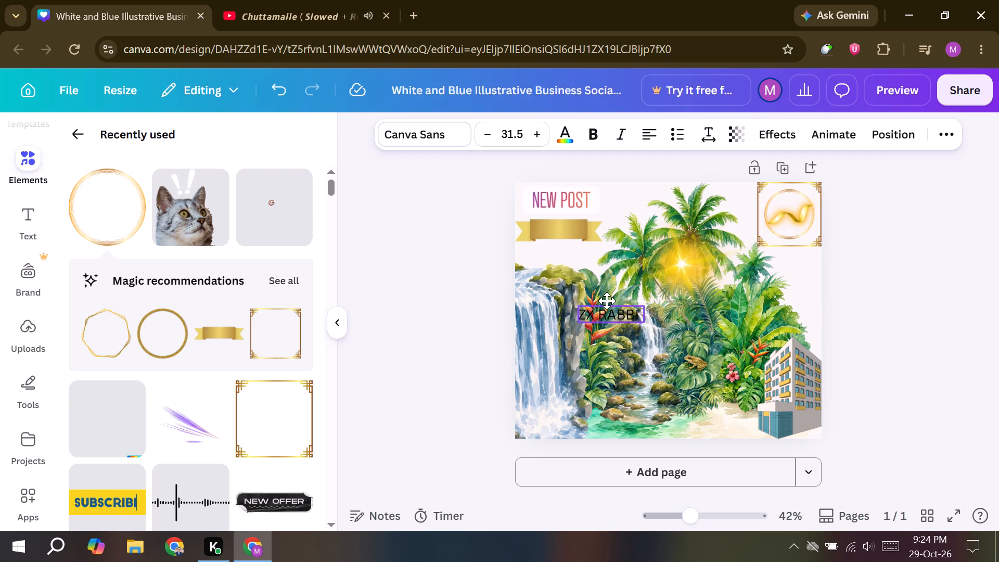
pyautogui.moveTo(607, 301); pyautogui.dragTo(561, 233)
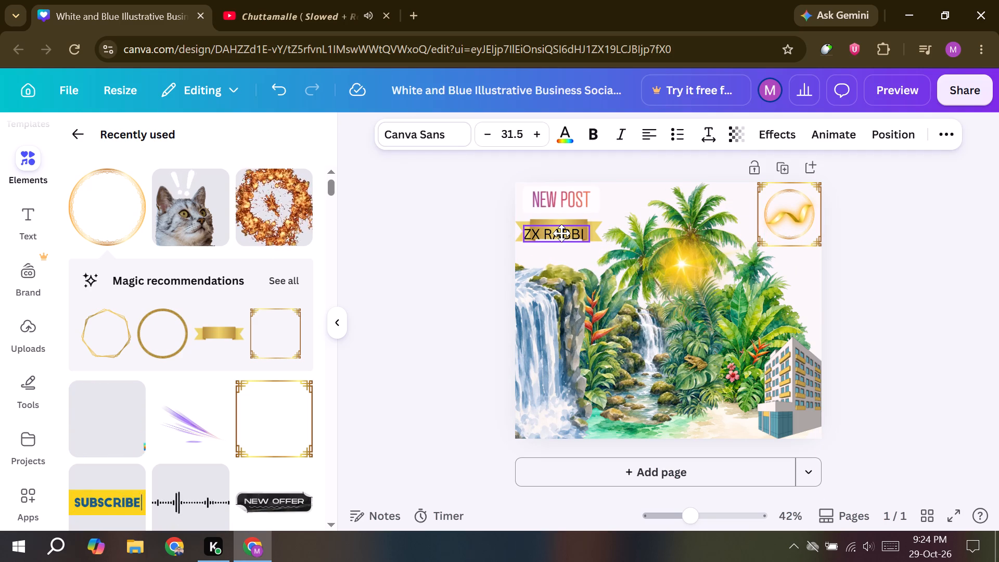
pyautogui.moveTo(561, 233); pyautogui.dragTo(561, 231)
# Reduce the "ZX RABBI" caption to about size 26 and centre it within the smaller gold banner.
pyautogui.moveTo(524, 218); pyautogui.dragTo(536, 221)
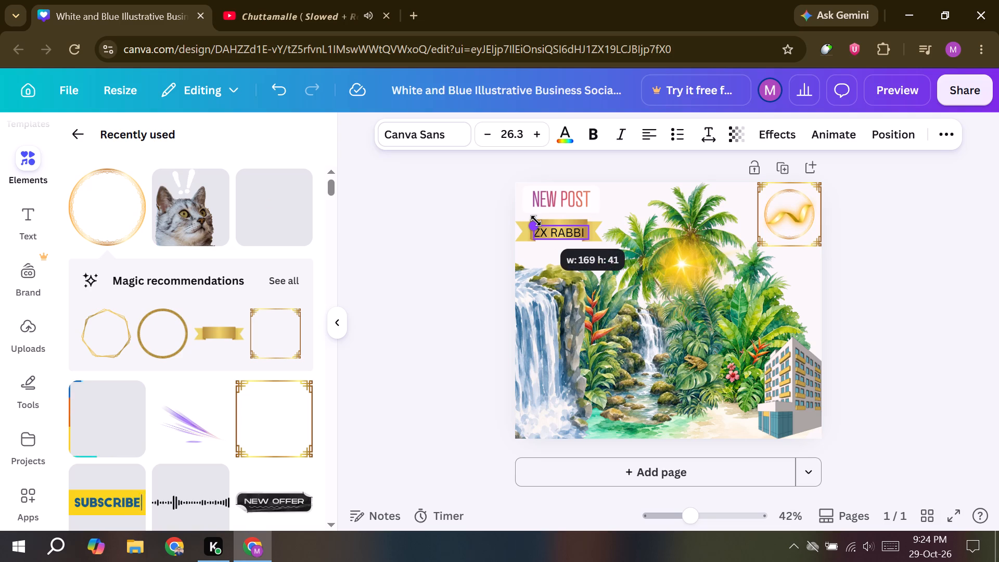
pyautogui.moveTo(536, 221); pyautogui.dragTo(537, 223)
pyautogui.moveTo(560, 234); pyautogui.dragTo(555, 231)
pyautogui.click(998, 312)
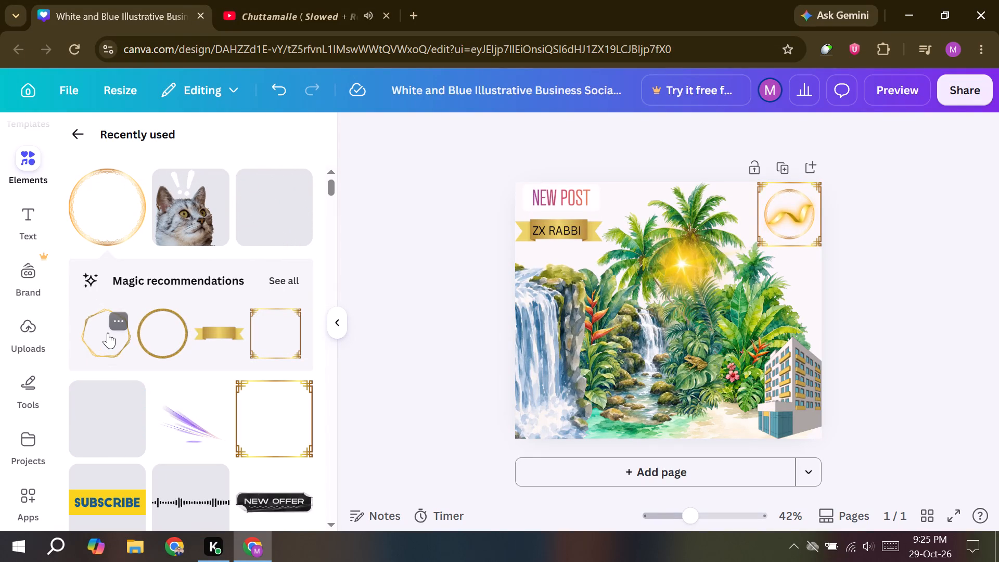
# Add the recently used purple light-streak graphic and place it over the palms, overlapping the gold-framed emblem's lower part.
pyautogui.click(191, 440)
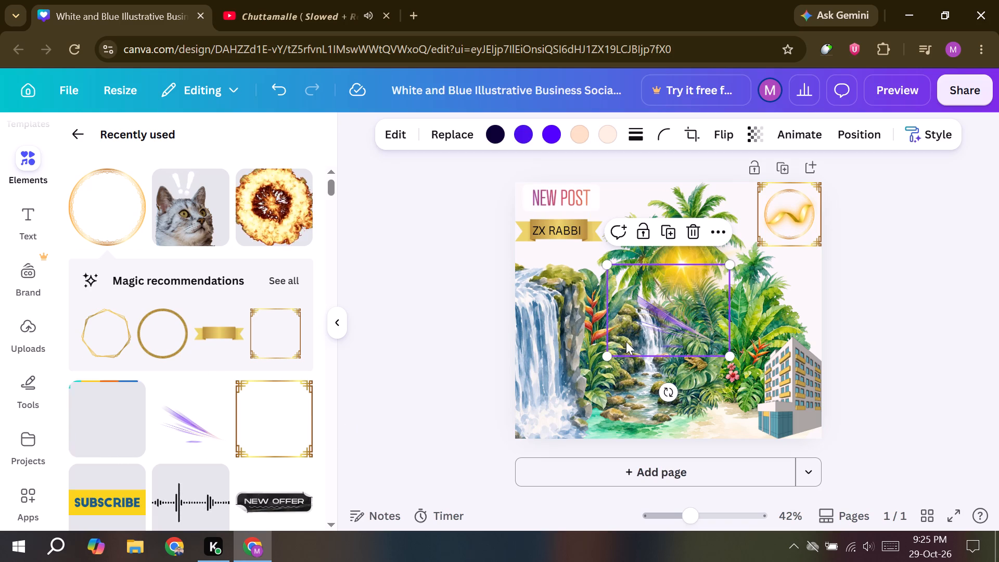
pyautogui.moveTo(661, 316); pyautogui.dragTo(723, 277)
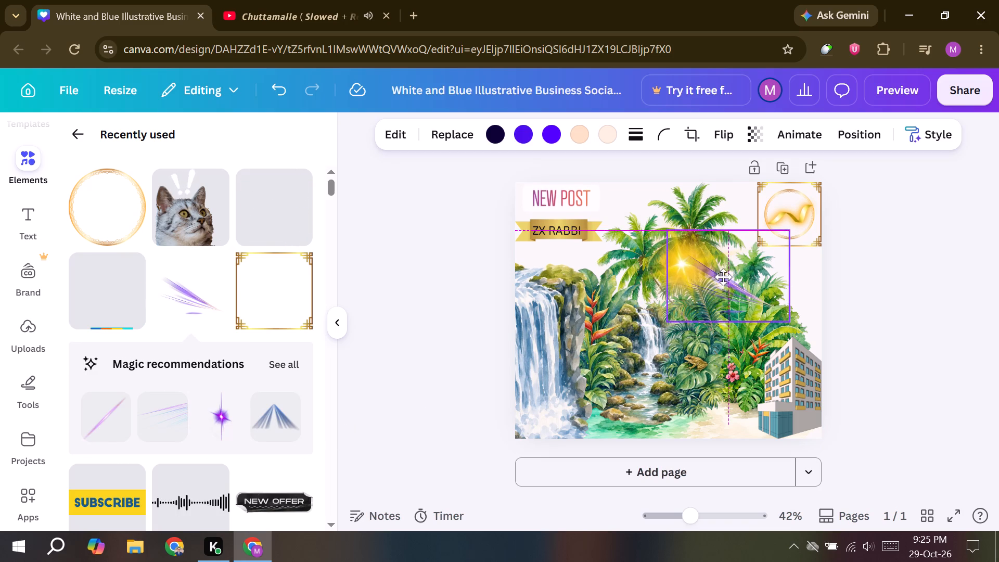
pyautogui.moveTo(723, 277); pyautogui.dragTo(766, 258)
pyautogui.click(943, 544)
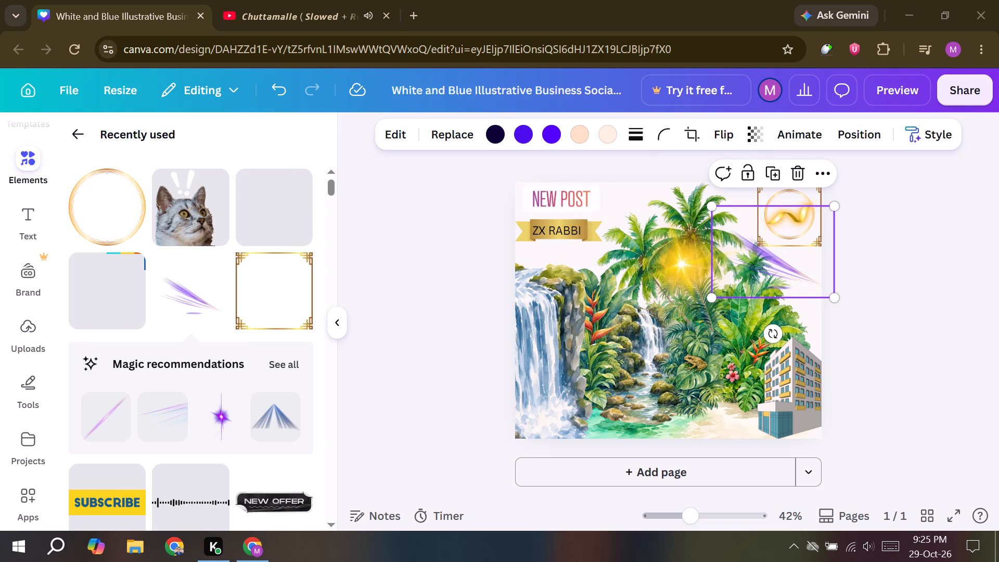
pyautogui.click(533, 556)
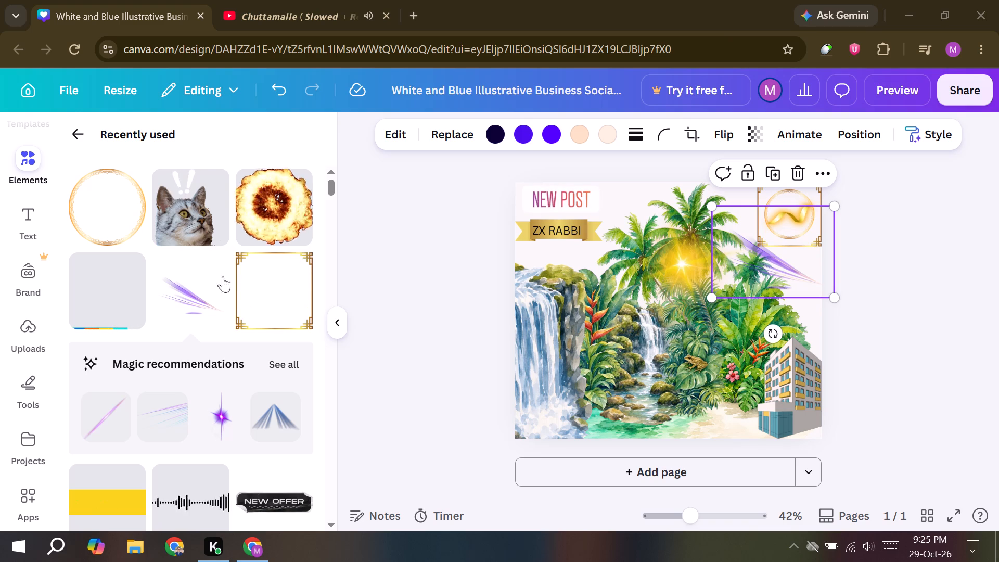